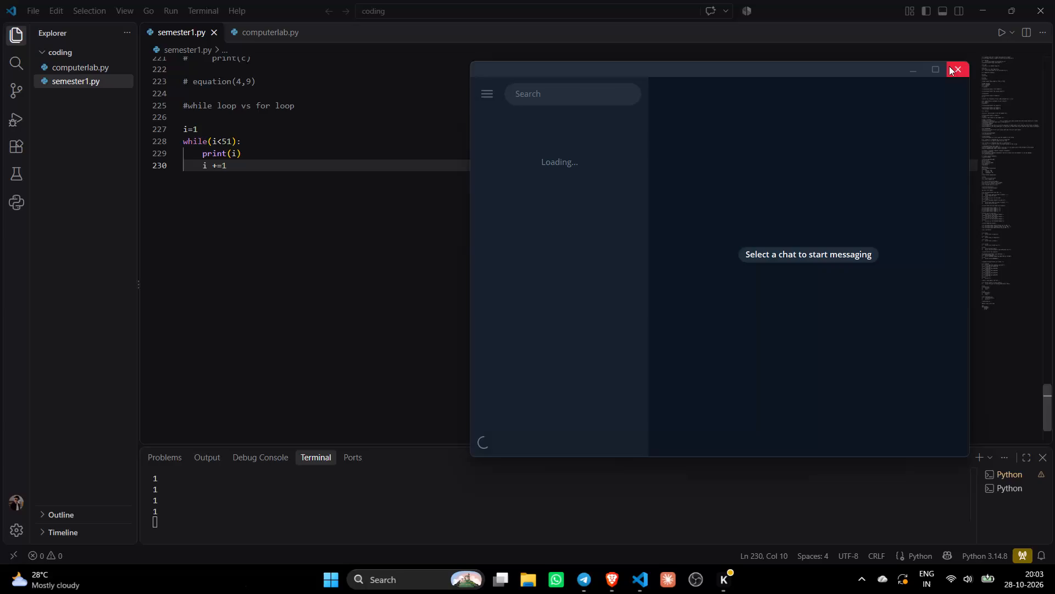
# Close the Telegram window and dismiss the WhatsApp notification covering the semester1.py code.
pyautogui.click(960, 72)
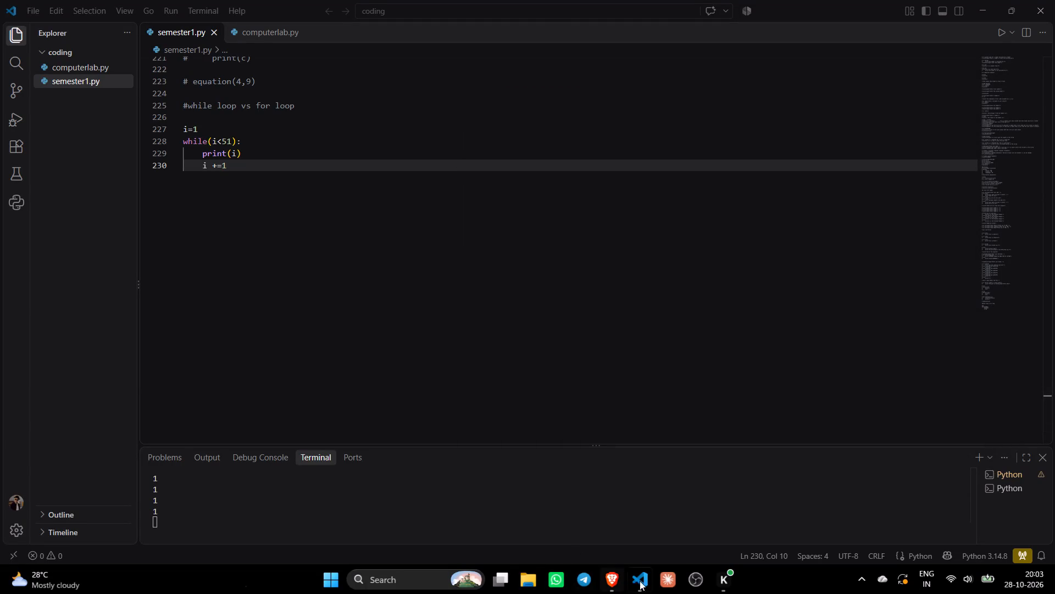
pyautogui.click(243, 171)
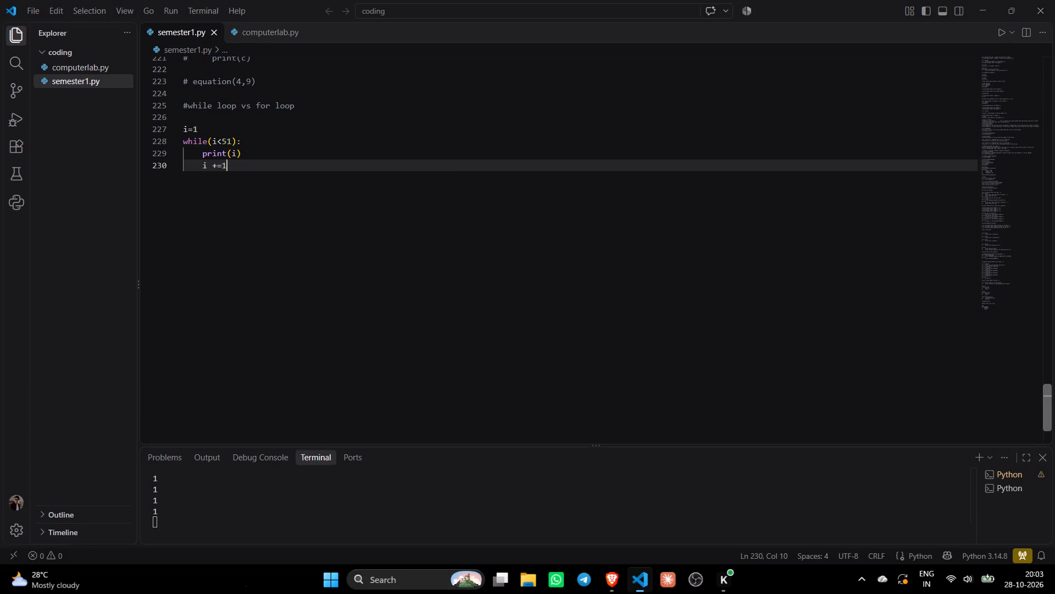
pyautogui.scroll(-3, 389, 536)
pyautogui.hscroll(2, 389, 536)
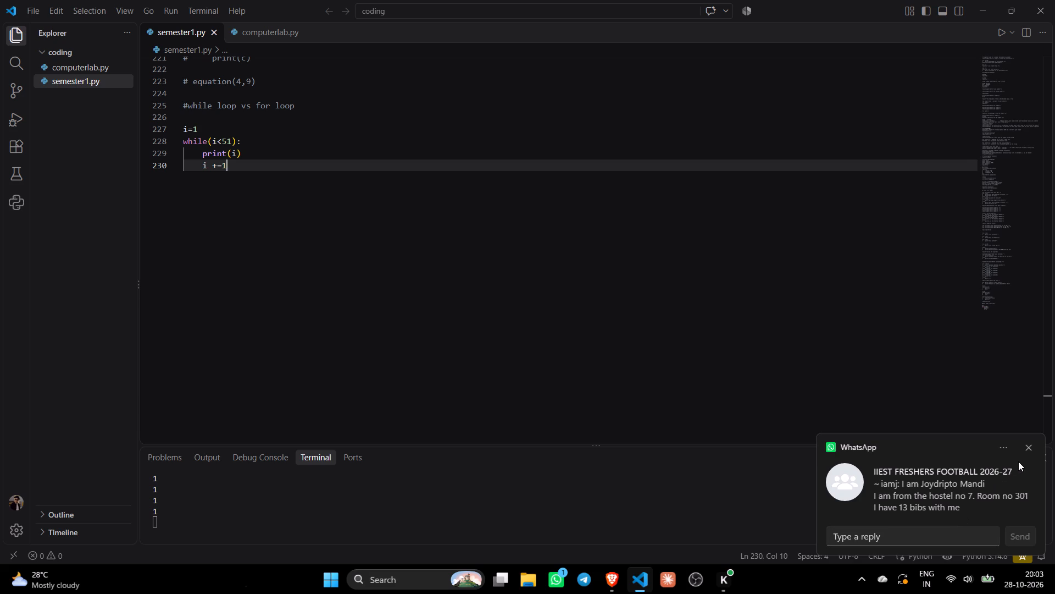
pyautogui.click(1026, 443)
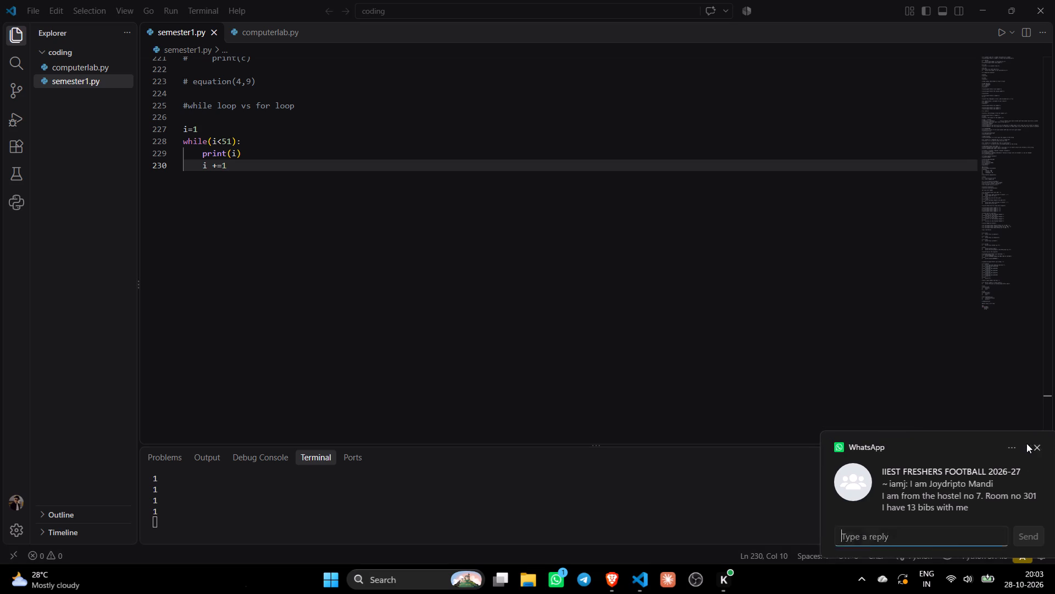
# Run the semester1.py Python file.
pyautogui.click(1001, 35)
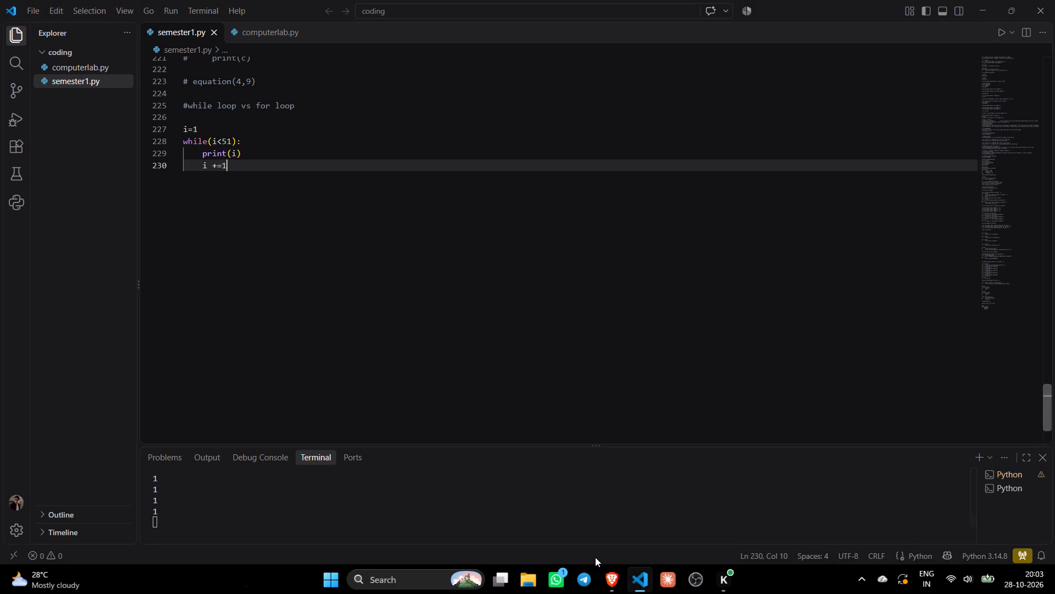
# Switch to the CodeWithHarry Python tutorial video in Brave and resume its playback.
pyautogui.click(608, 574)
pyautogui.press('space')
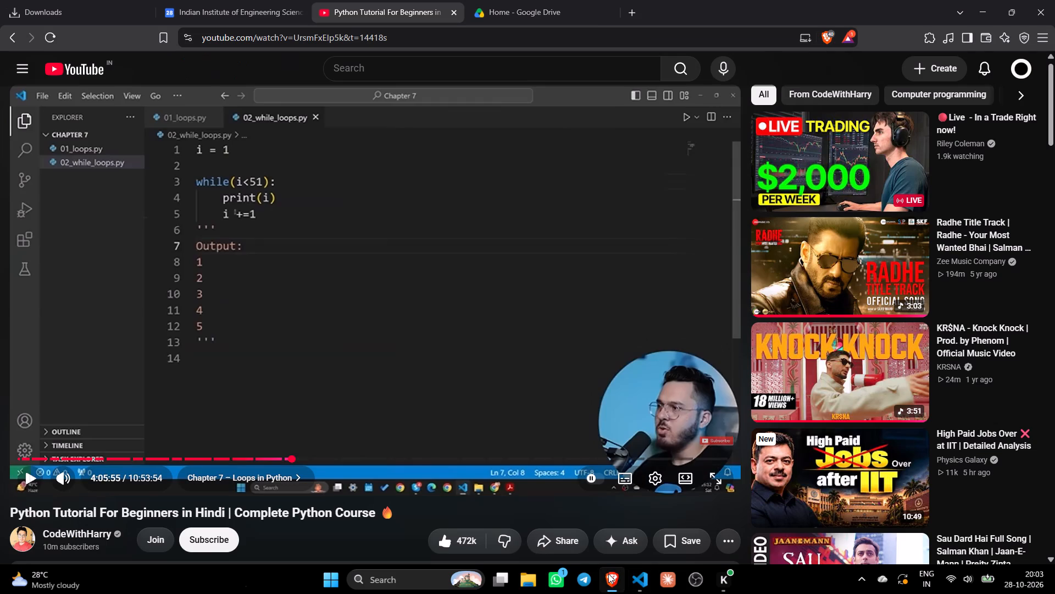
# Resume the Python tutorial video on while loops.
pyautogui.press('space')
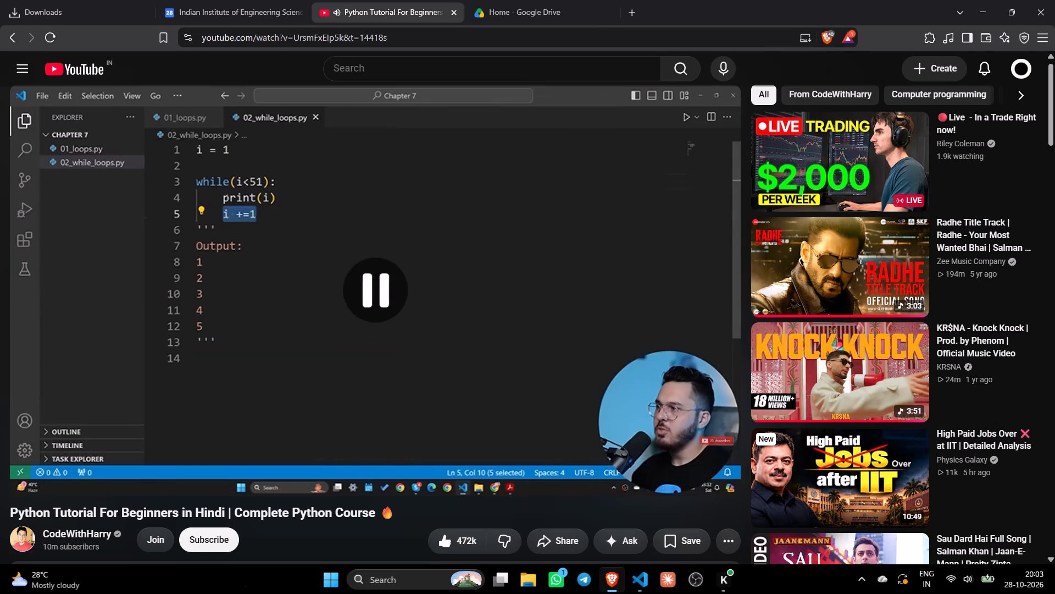
# Open the class timetable document from the suggested files in Google Drive, close the Drive home page, and return to the tutorial video.
pyautogui.click(519, 0)
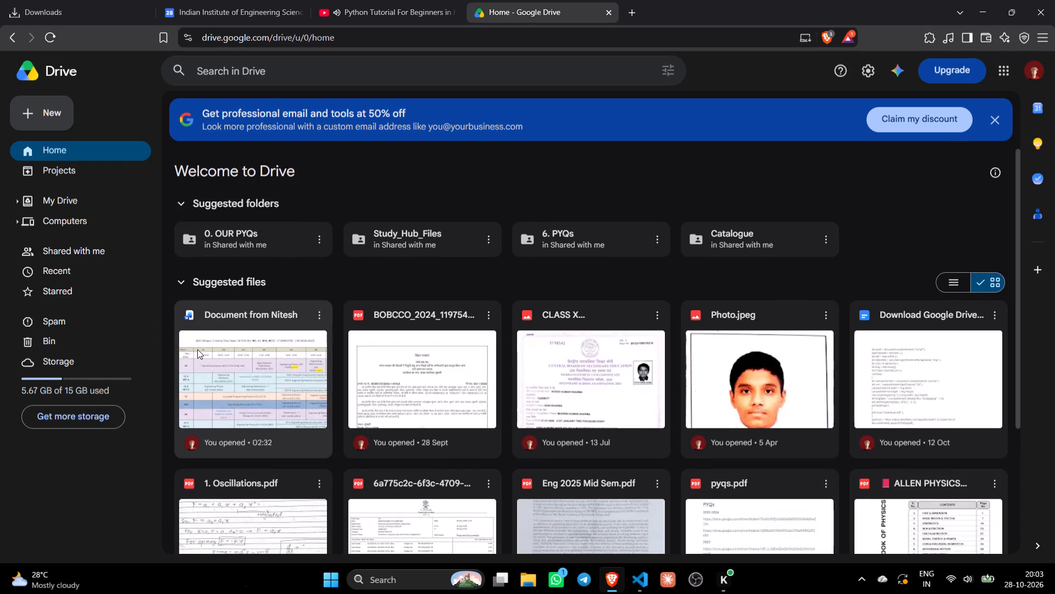
pyautogui.doubleClick(197, 349)
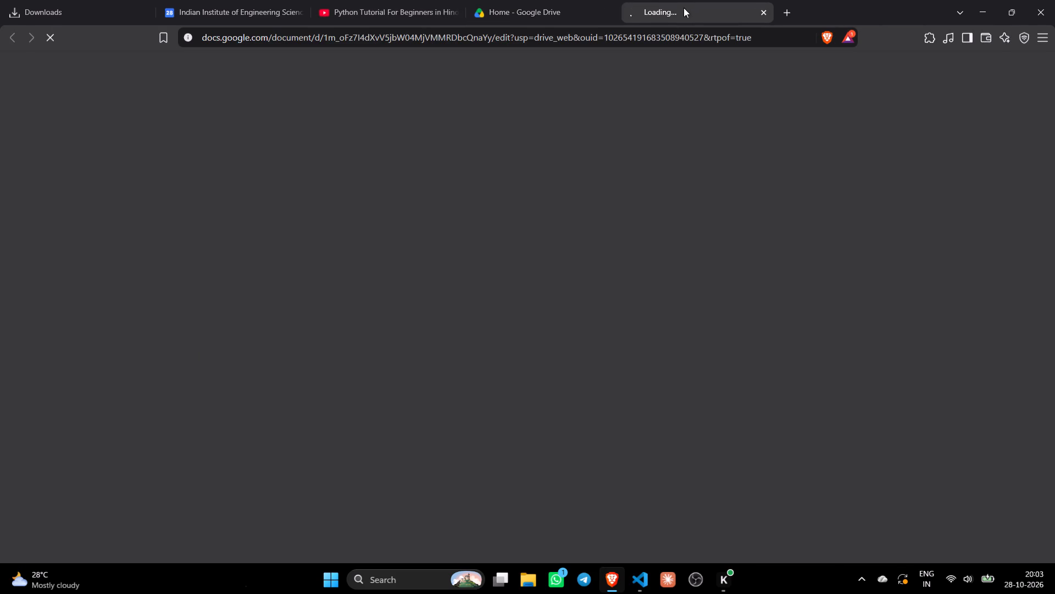
pyautogui.click(613, 14)
pyautogui.click(385, 0)
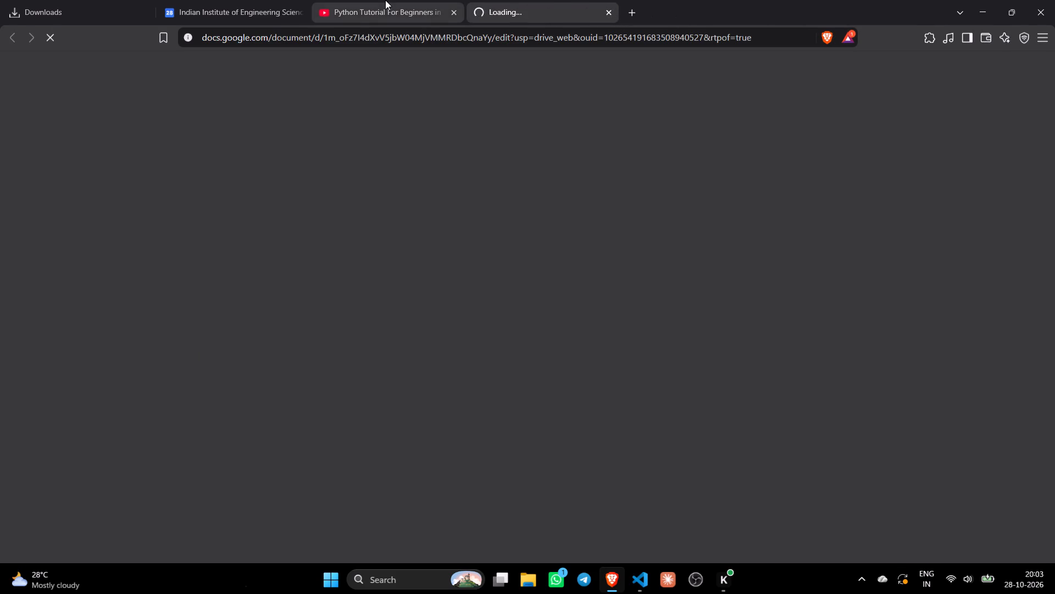
# Watch the tutorial's while-loop explanation, pausing and resuming it while comparing with the code in Visual Studio Code.
pyautogui.press('space')
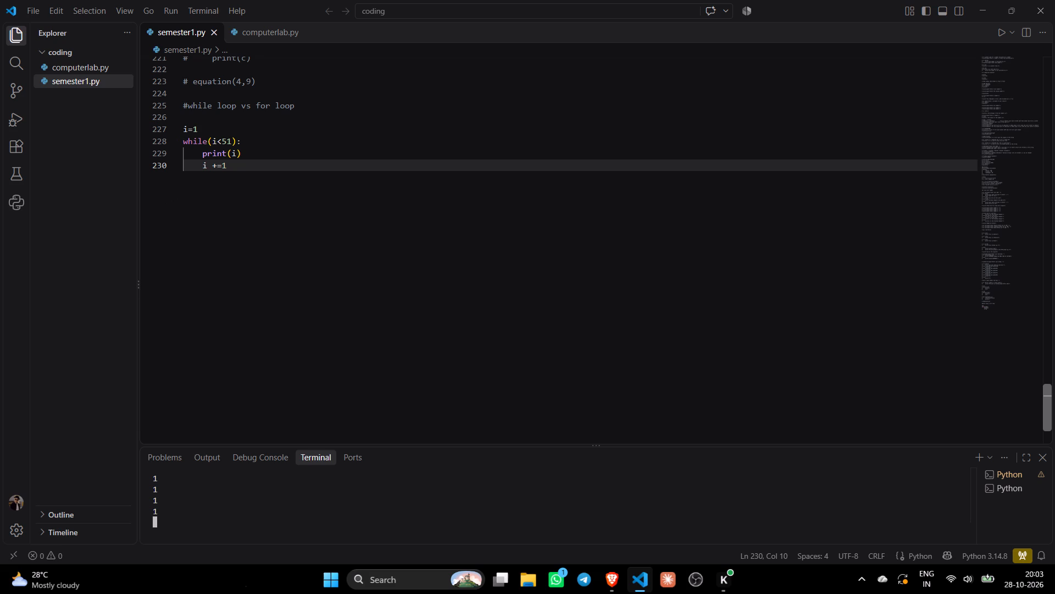
pyautogui.press('space')
pyautogui.press('space')
pyautogui.press('space')
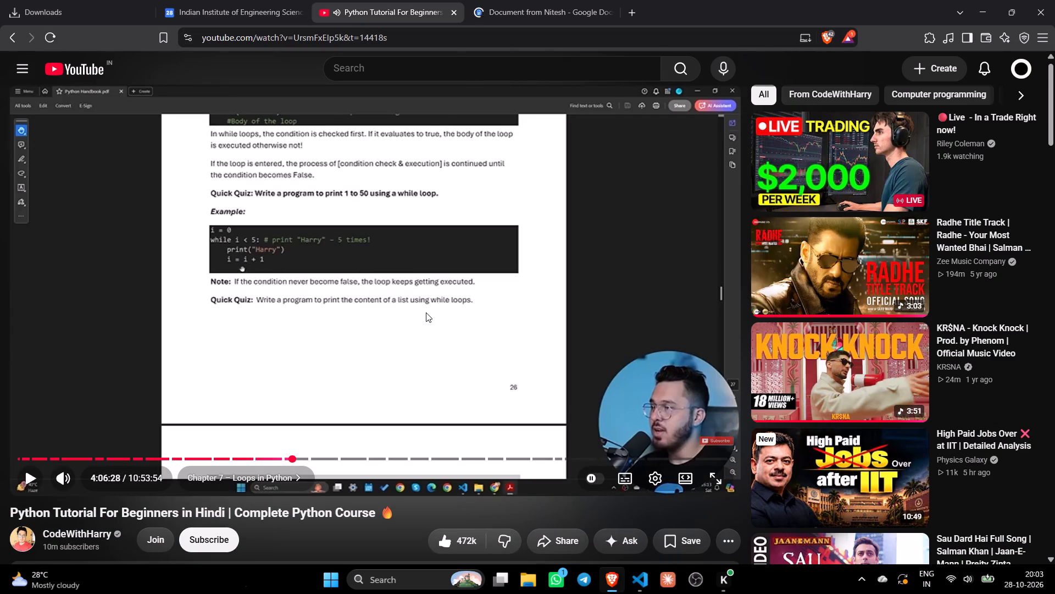
pyautogui.press('space')
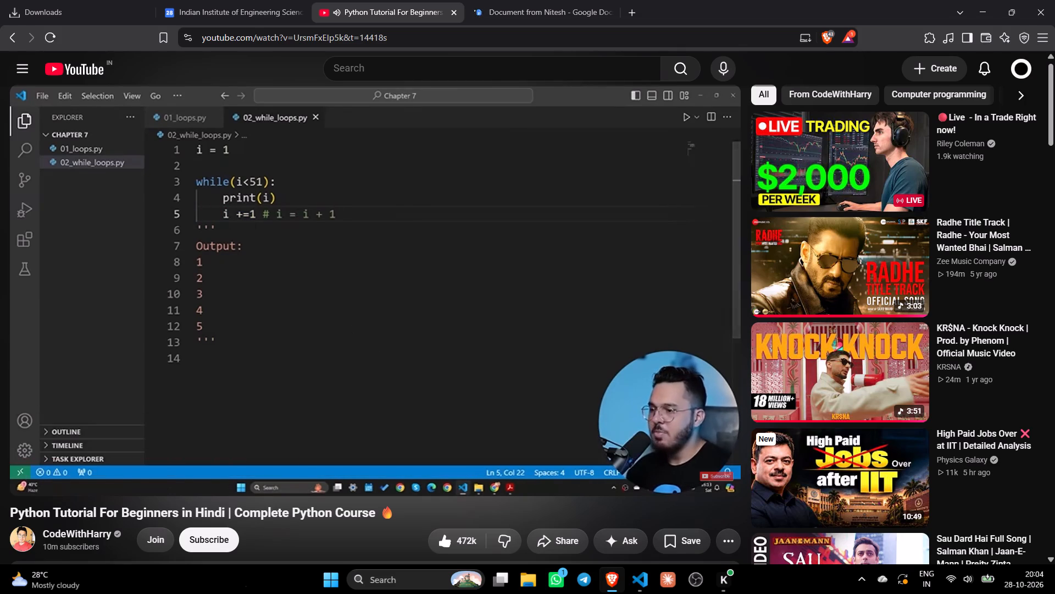
pyautogui.press('space')
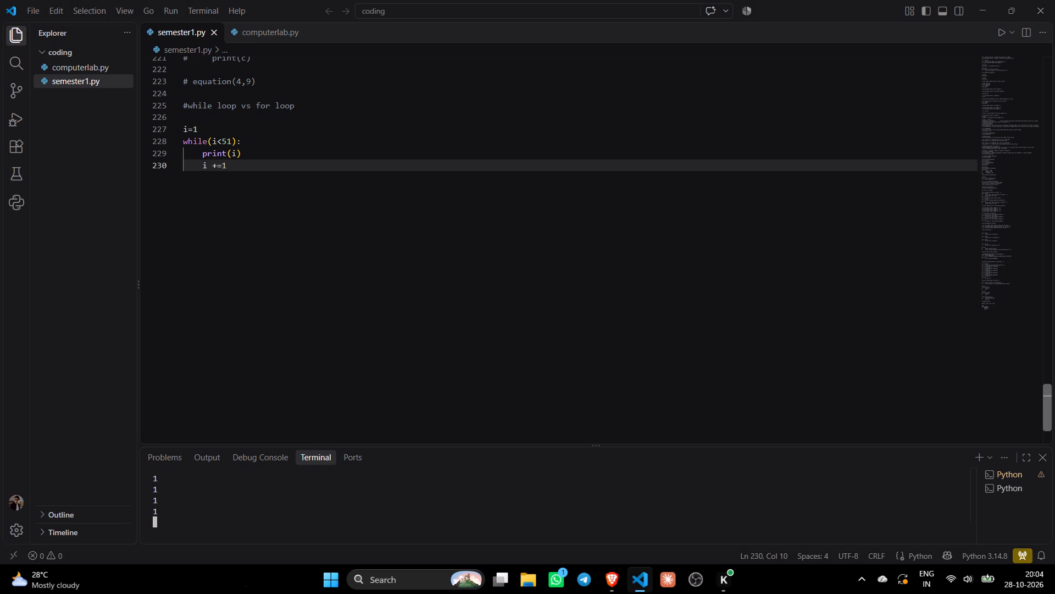
# In Visual Studio Code, set the metered connection mode to Auto.
pyautogui.click(1022, 557)
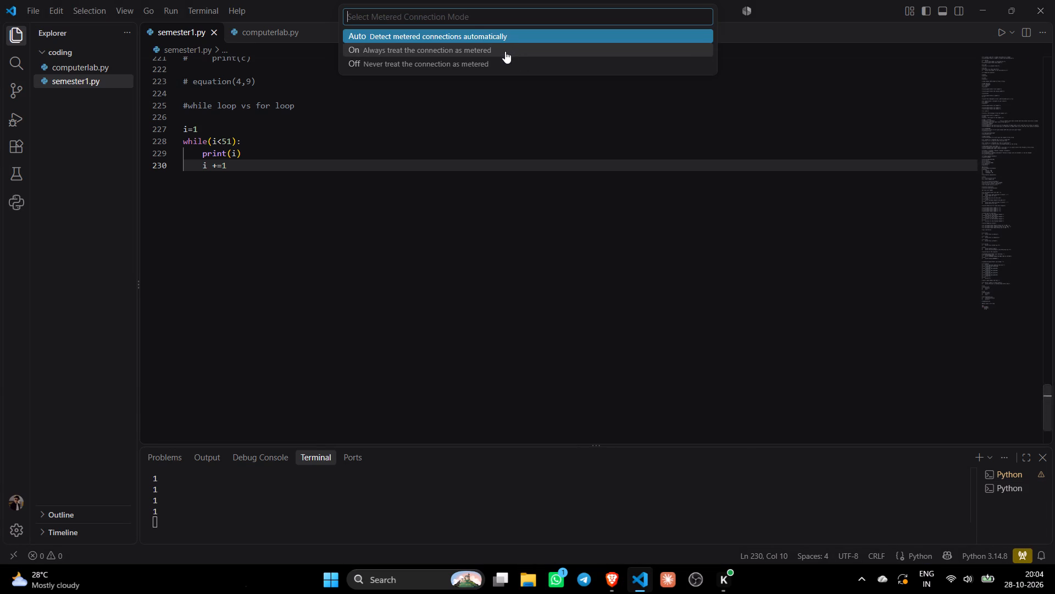
pyautogui.click(496, 38)
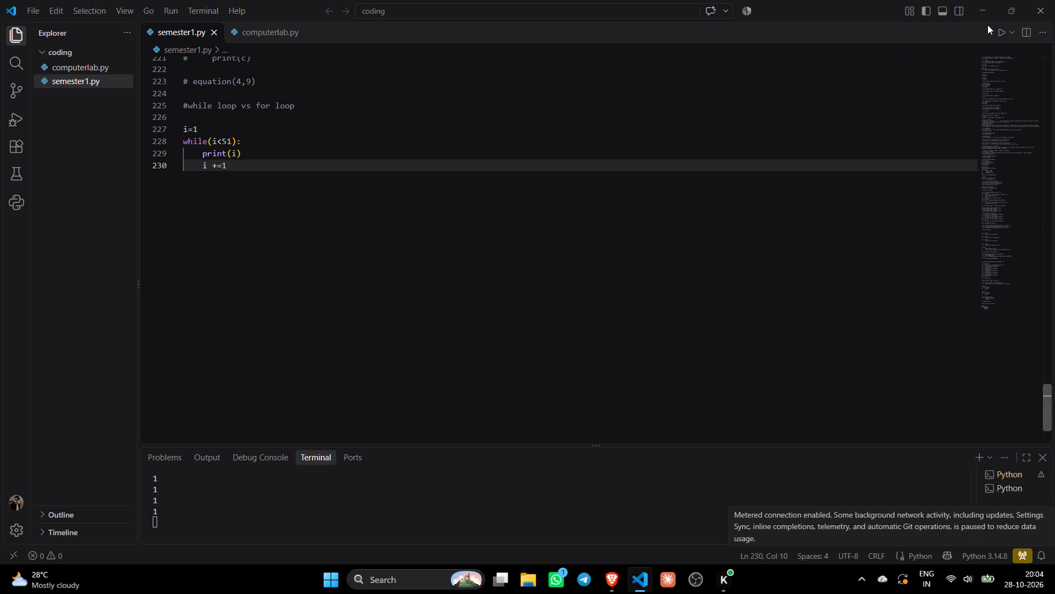
# Run semester1.py and enlarge the terminal area to examine the while loop's output.
pyautogui.click(1001, 31)
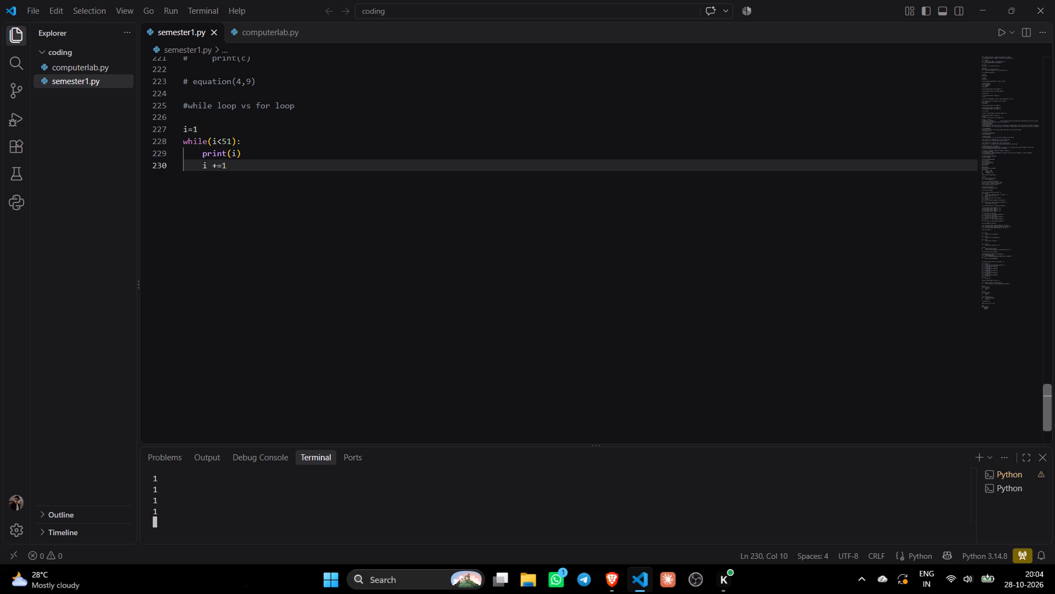
pyautogui.click(560, 441)
pyautogui.moveTo(565, 444); pyautogui.dragTo(470, 206)
pyautogui.scroll(-5, 452, 384)
pyautogui.scroll(8, 452, 384)
pyautogui.scroll(16, 452, 384)
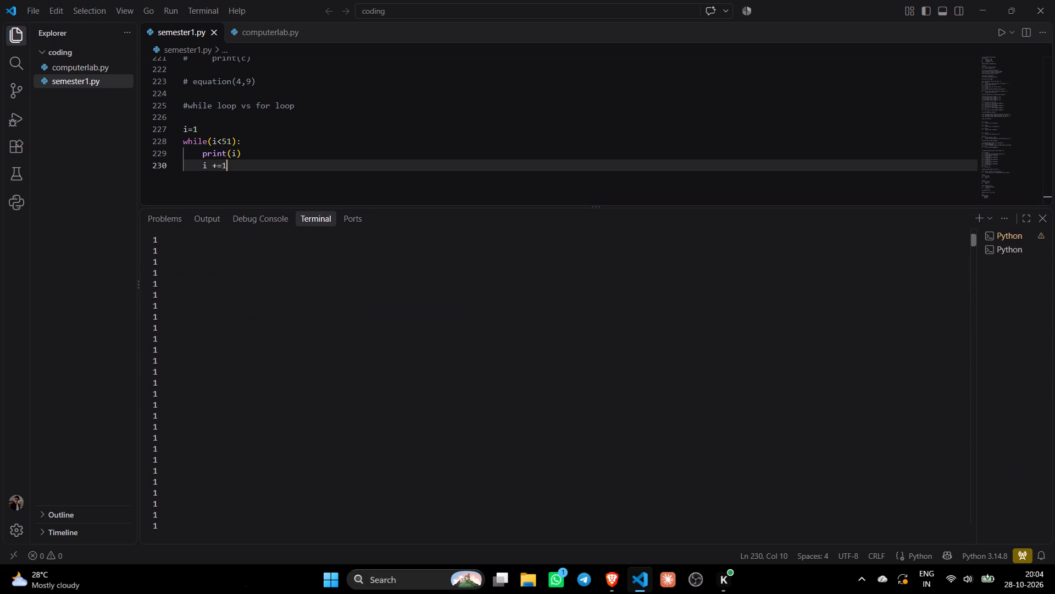
pyautogui.hscroll(6, 452, 384)
pyautogui.scroll(-1, 347, 0)
pyautogui.scroll(-16, 434, 314)
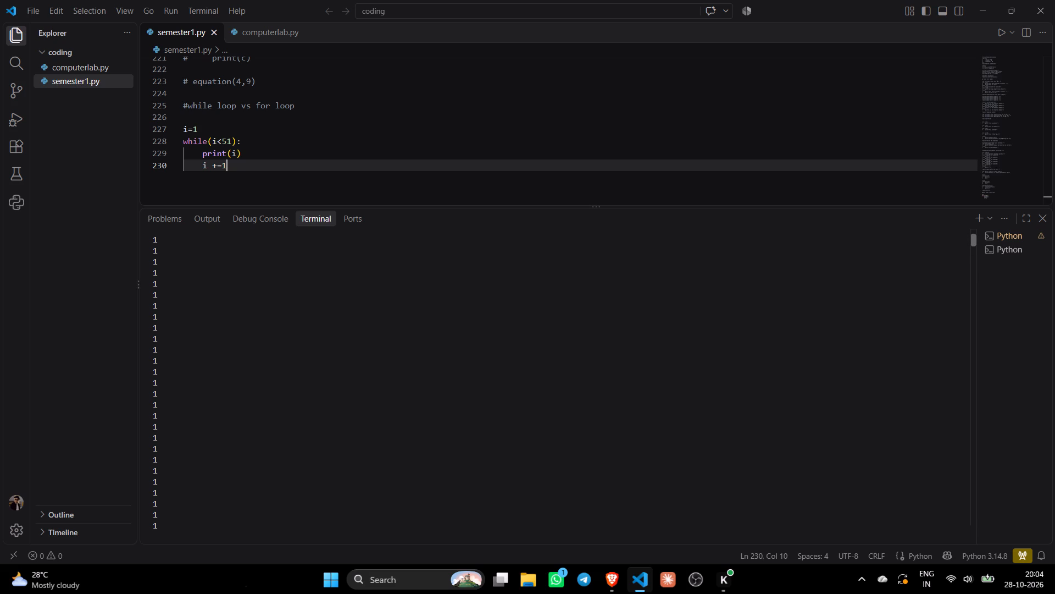
# Terminate both open Python terminal sessions.
pyautogui.click(969, 238)
pyautogui.click(1035, 225)
pyautogui.click(1028, 237)
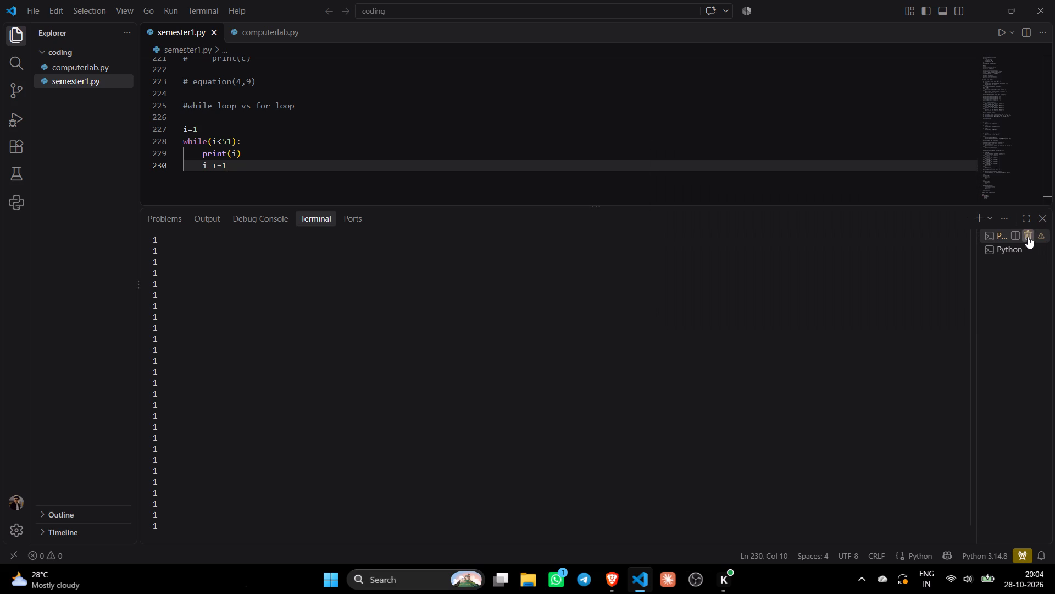
pyautogui.moveTo(1028, 237); pyautogui.dragTo(1036, 237)
pyautogui.click(1036, 237)
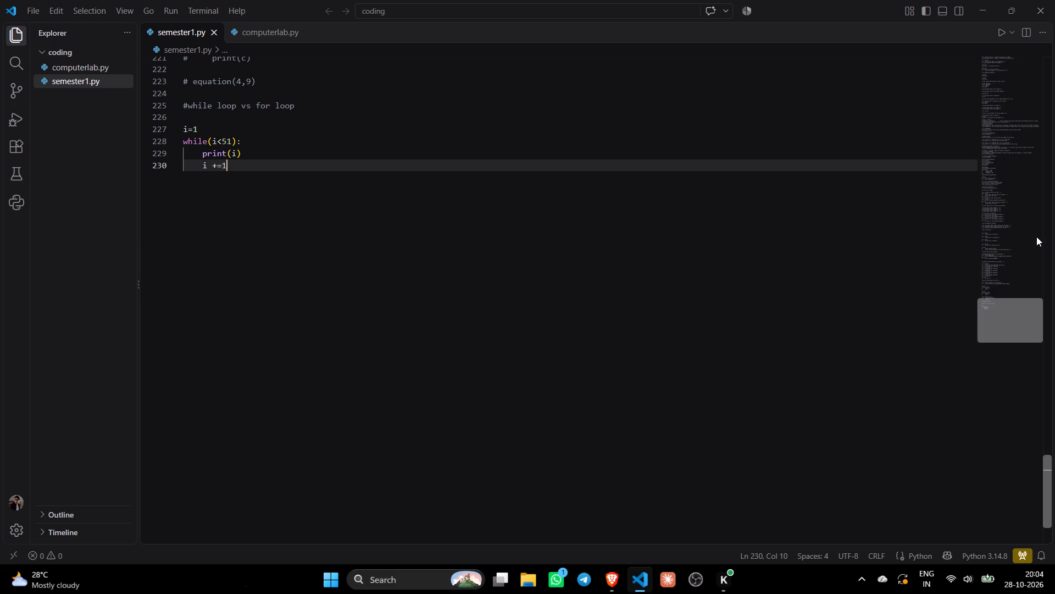
# Run semester1.py in a fresh terminal, look over its output, and hide the terminal area.
pyautogui.click(1000, 34)
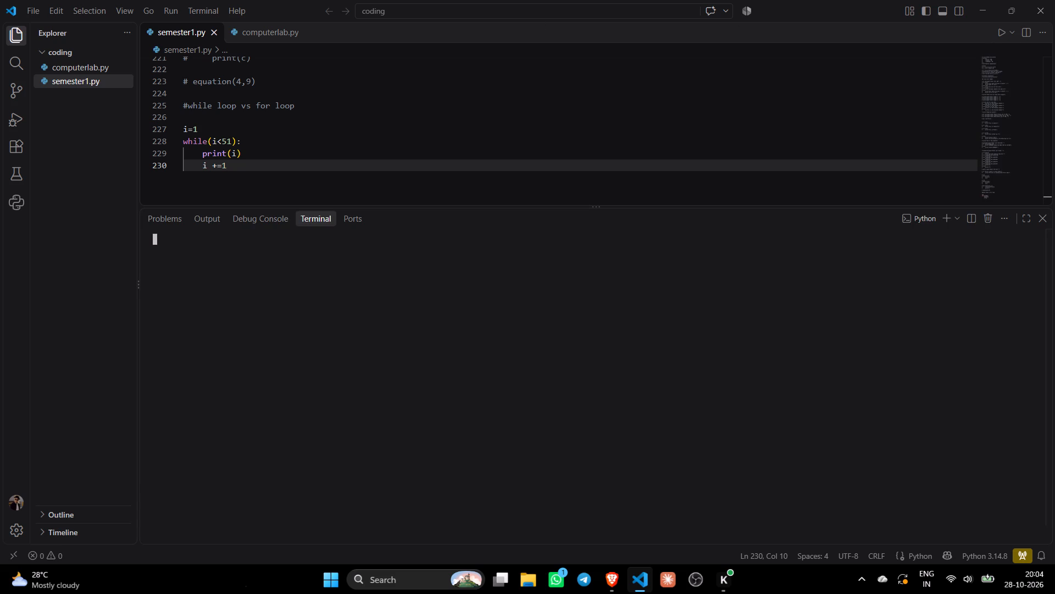
pyautogui.scroll(18, 458, 376)
pyautogui.click(1039, 219)
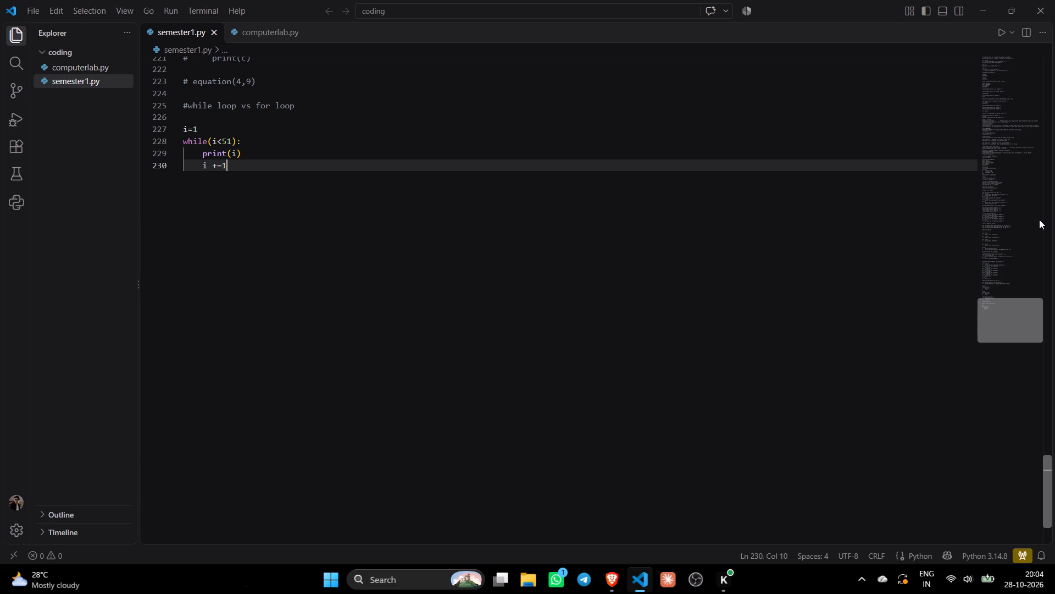
# Switch back to Brave and resume the Python tutorial video.
pyautogui.press('space')
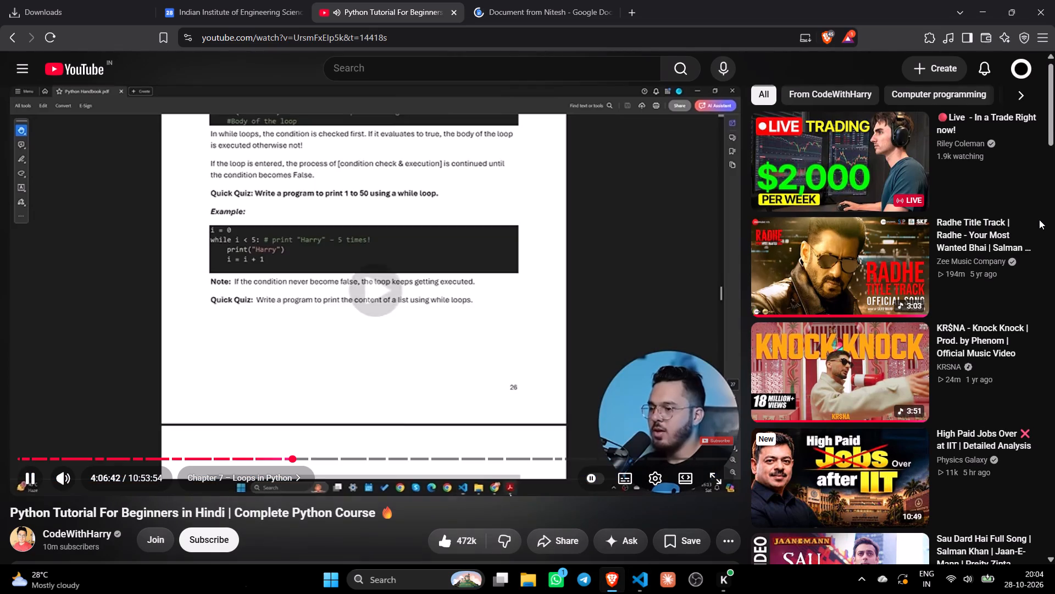
# Read through the first-semester timetable document from Monday to its last page.
pyautogui.click(486, 0)
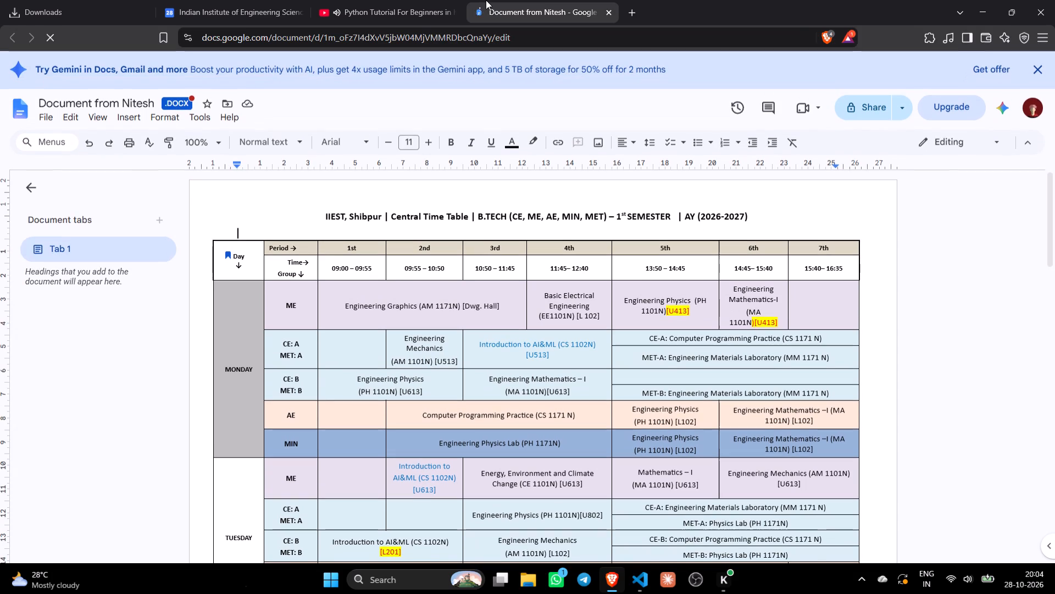
pyautogui.scroll(-3, 608, 337)
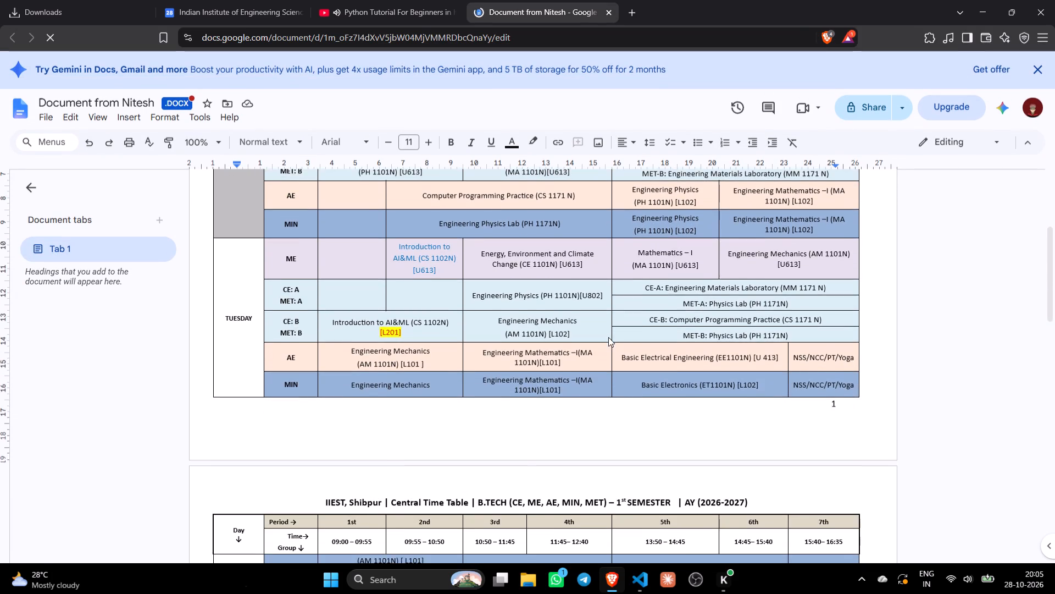
pyautogui.scroll(-5, 608, 337)
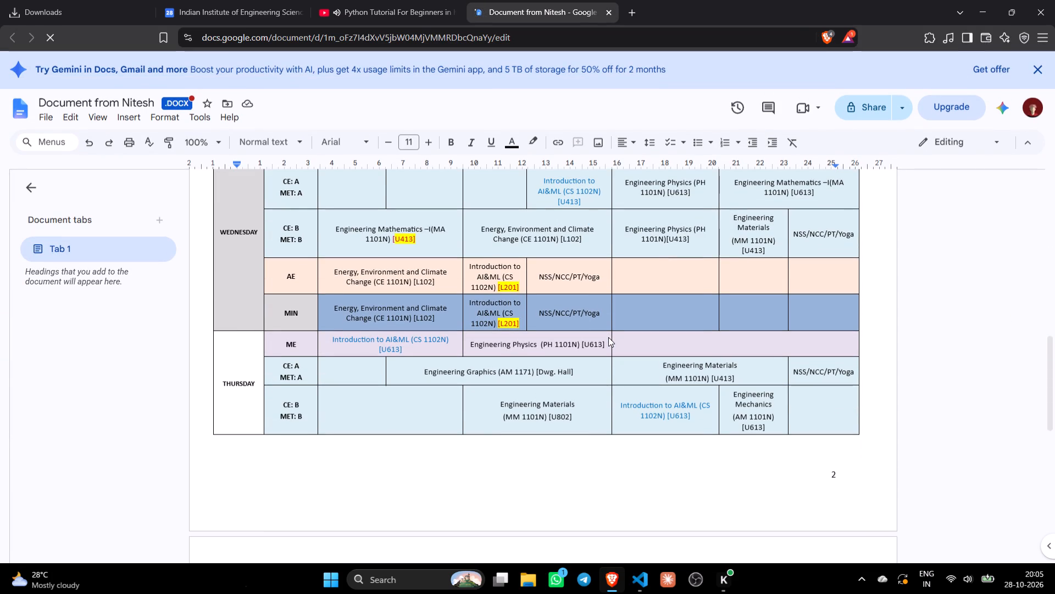
pyautogui.scroll(-2, 601, 309)
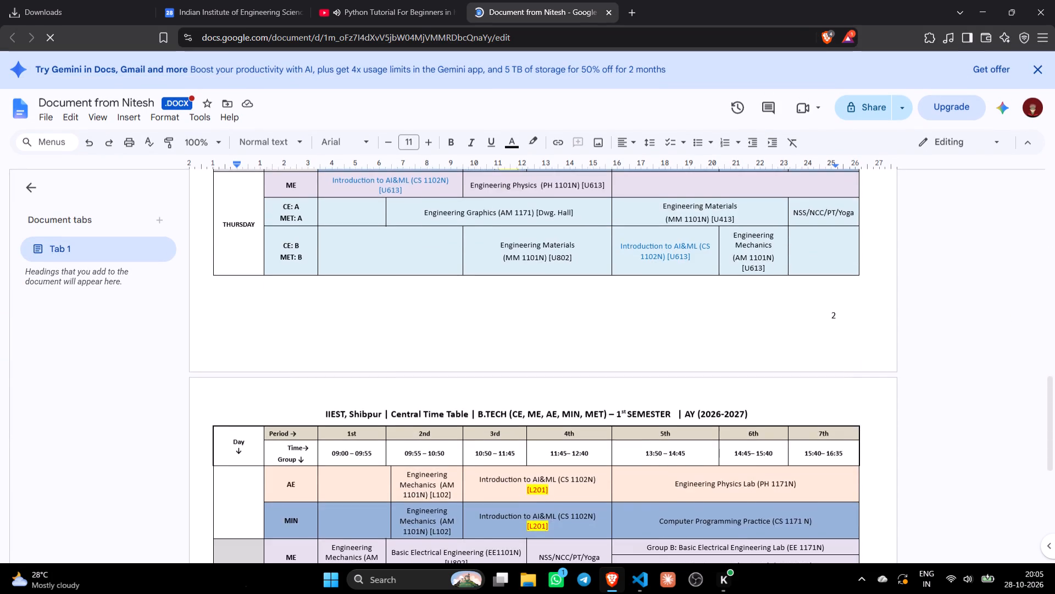
pyautogui.scroll(-1, 601, 309)
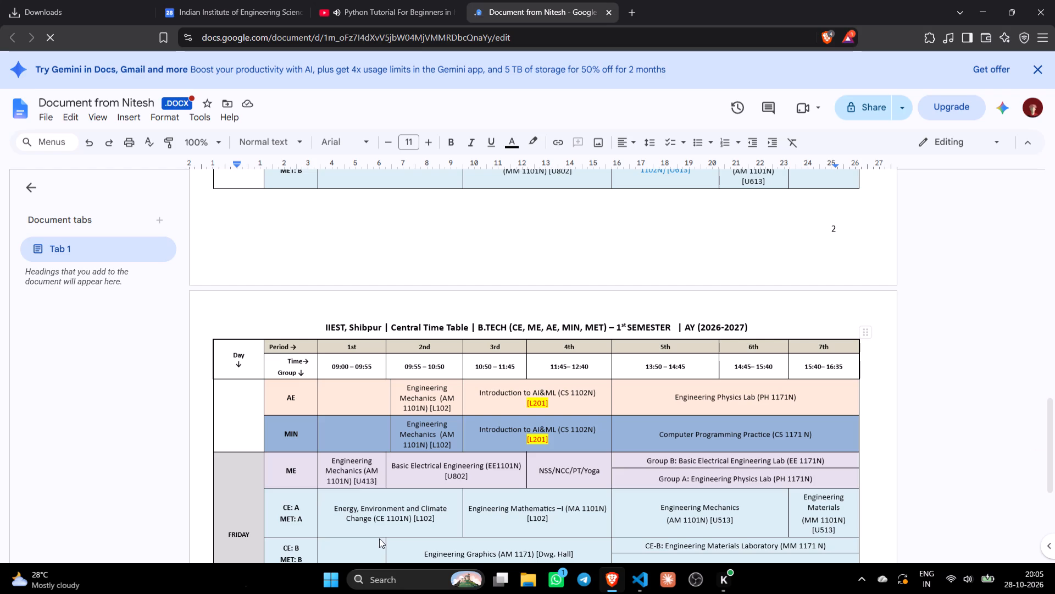
# Examine the Thursday and Friday classes on the timetable's last page, including the MIN group's rows.
pyautogui.moveTo(406, 423); pyautogui.dragTo(454, 444)
pyautogui.click(454, 444)
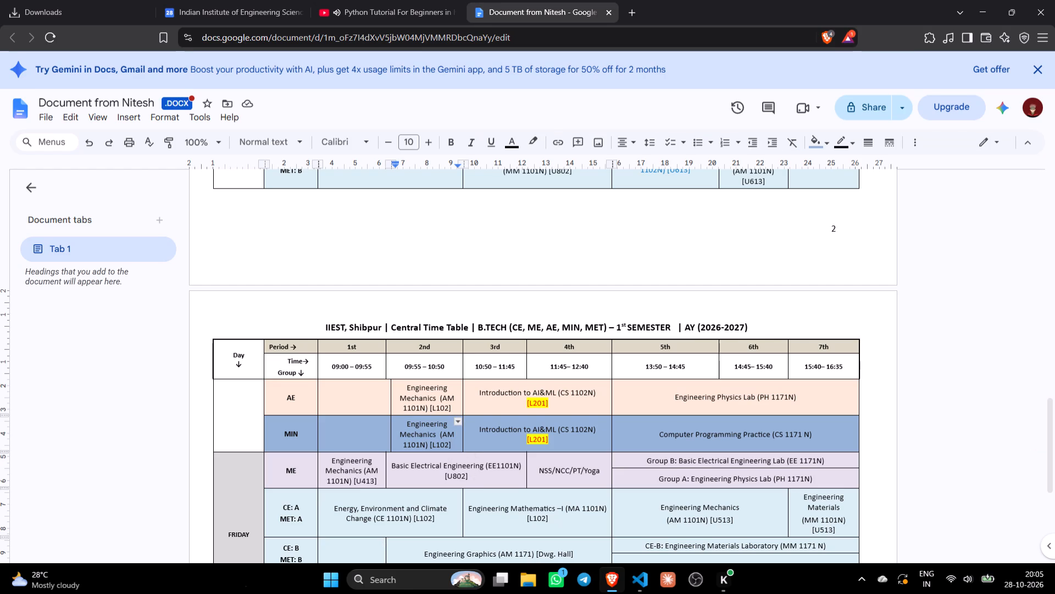
pyautogui.scroll(-2, 454, 444)
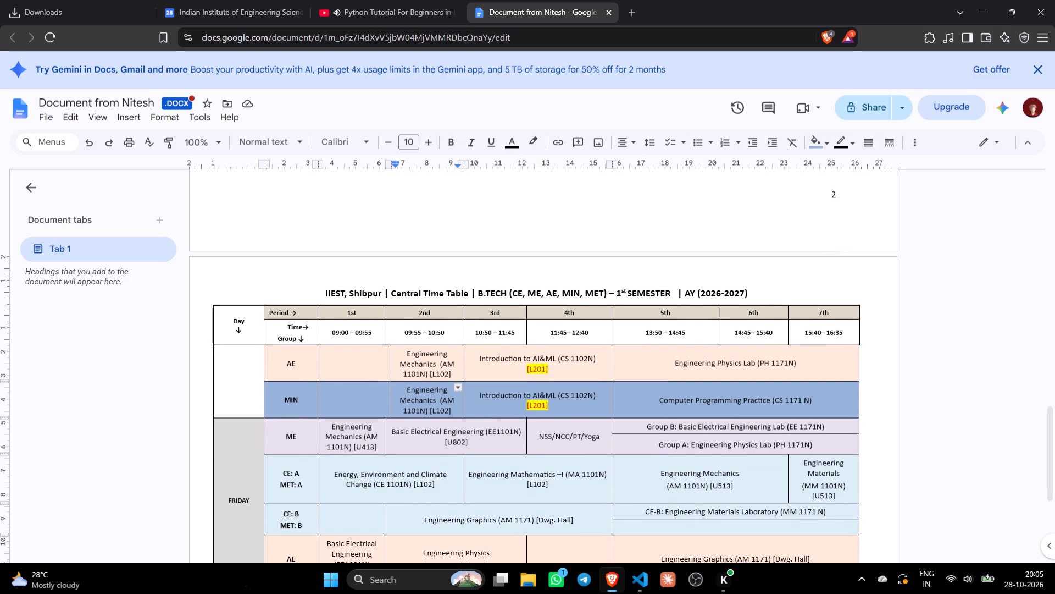
pyautogui.scroll(1, 454, 444)
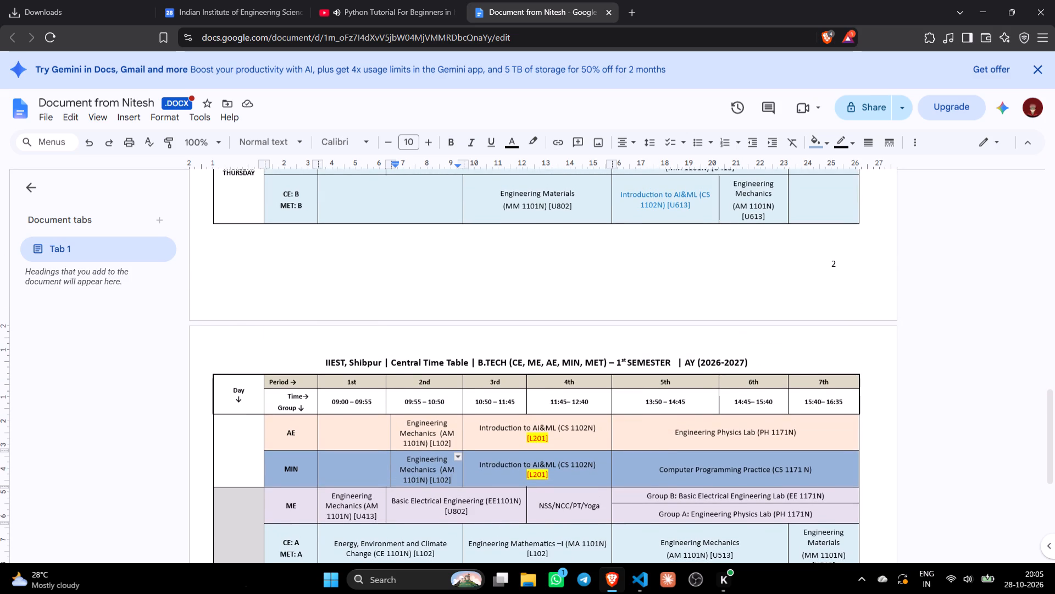
pyautogui.scroll(1, 454, 444)
pyautogui.hscroll(-1, 454, 444)
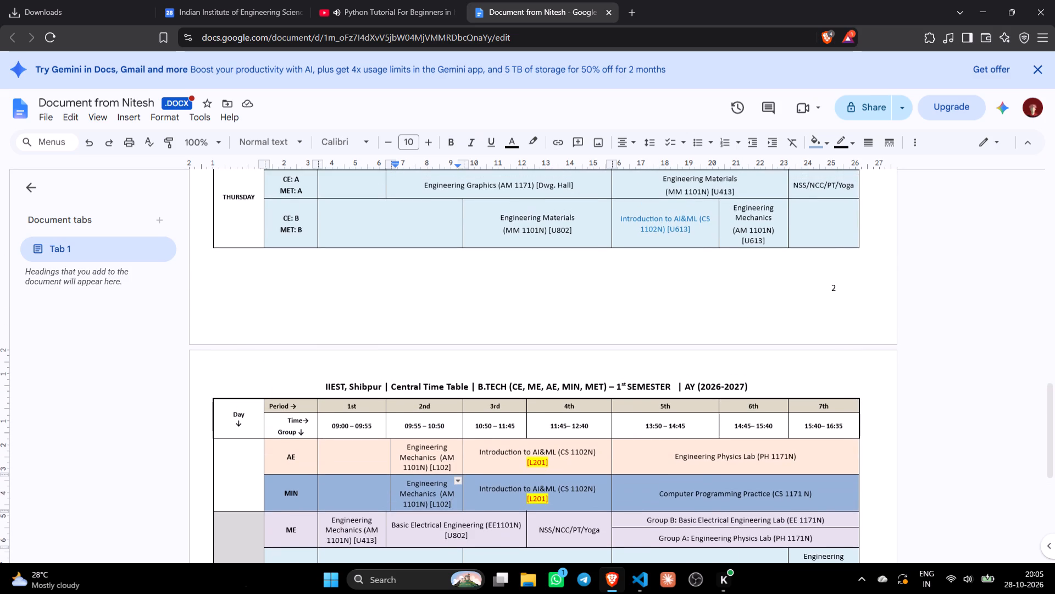
pyautogui.hscroll(-1, 454, 444)
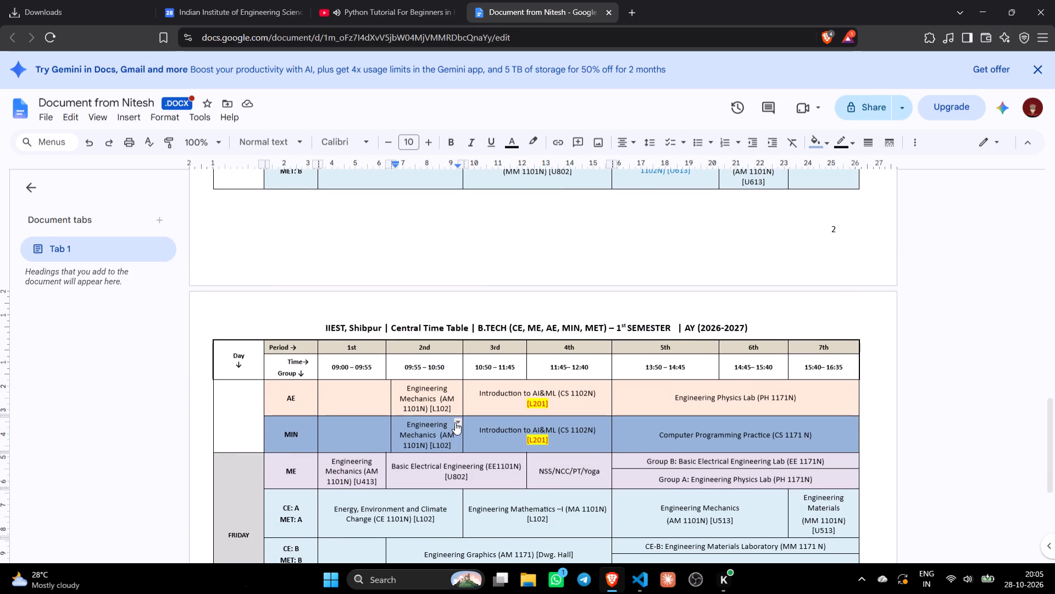
pyautogui.click(455, 422)
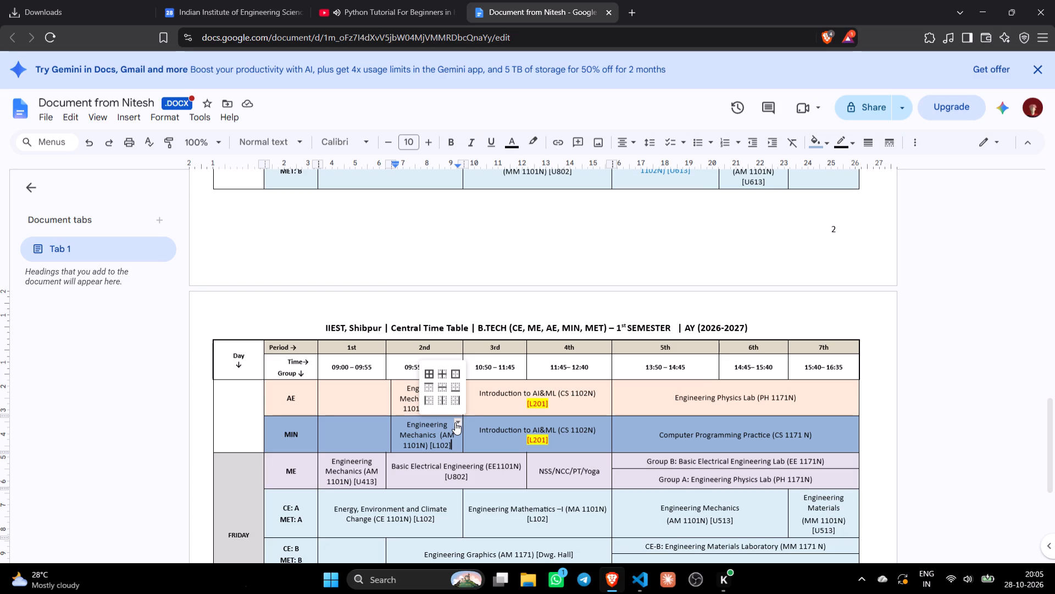
pyautogui.click(408, 232)
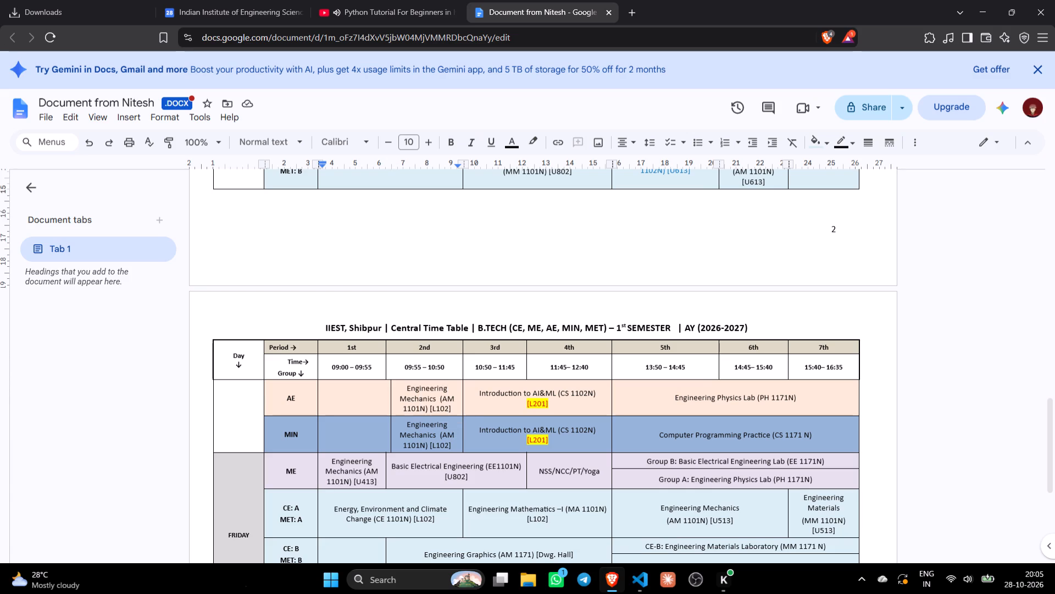
pyautogui.scroll(-2, 408, 232)
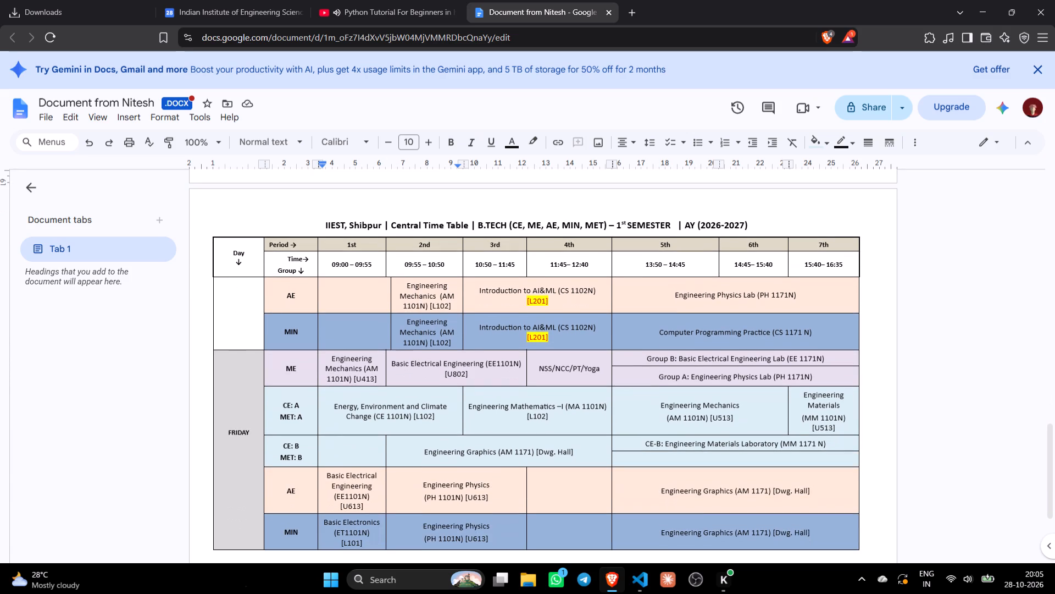
# Check the notes below the Friday classes on the timetable's last page, and close the timetable document.
pyautogui.click(385, 0)
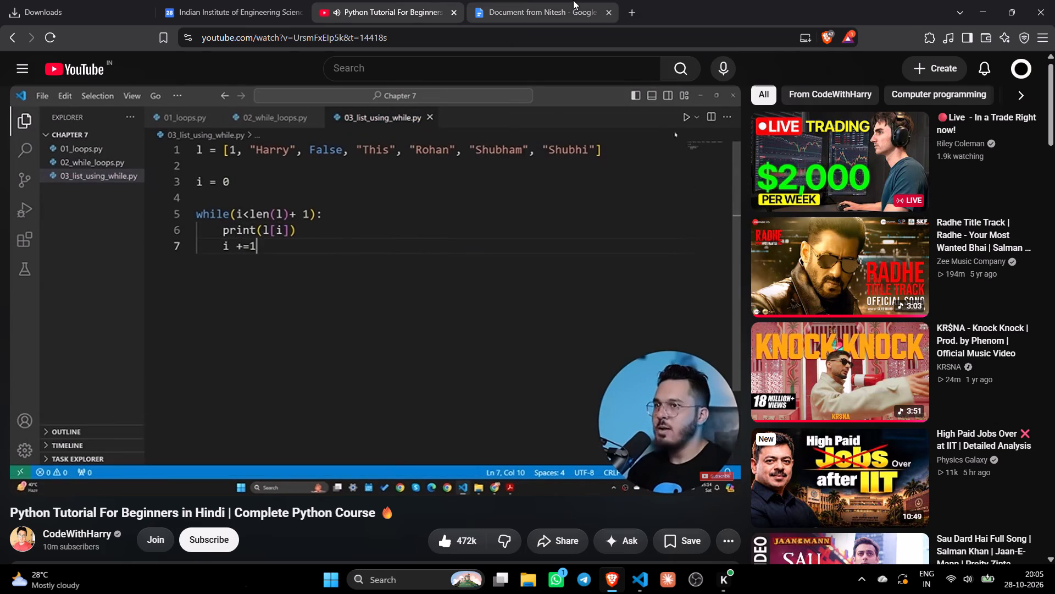
pyautogui.click(526, 0)
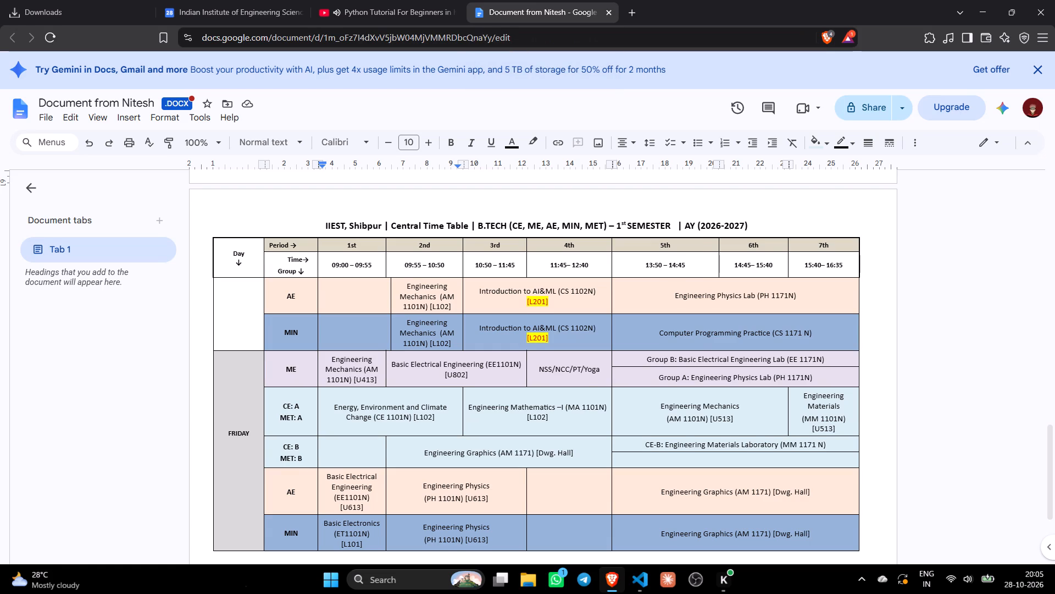
pyautogui.scroll(-1, 362, 262)
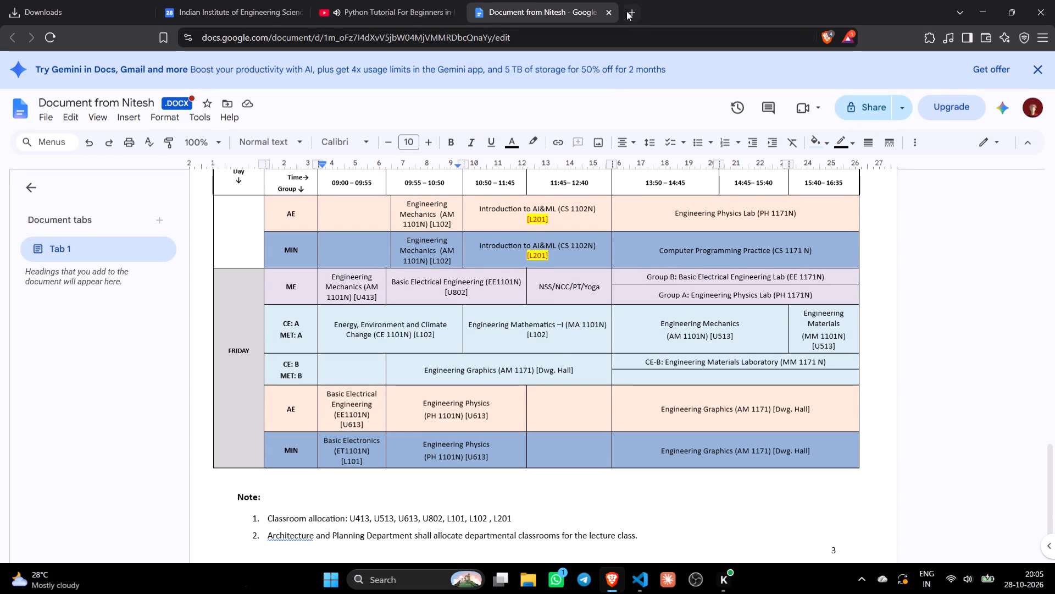
pyautogui.click(610, 12)
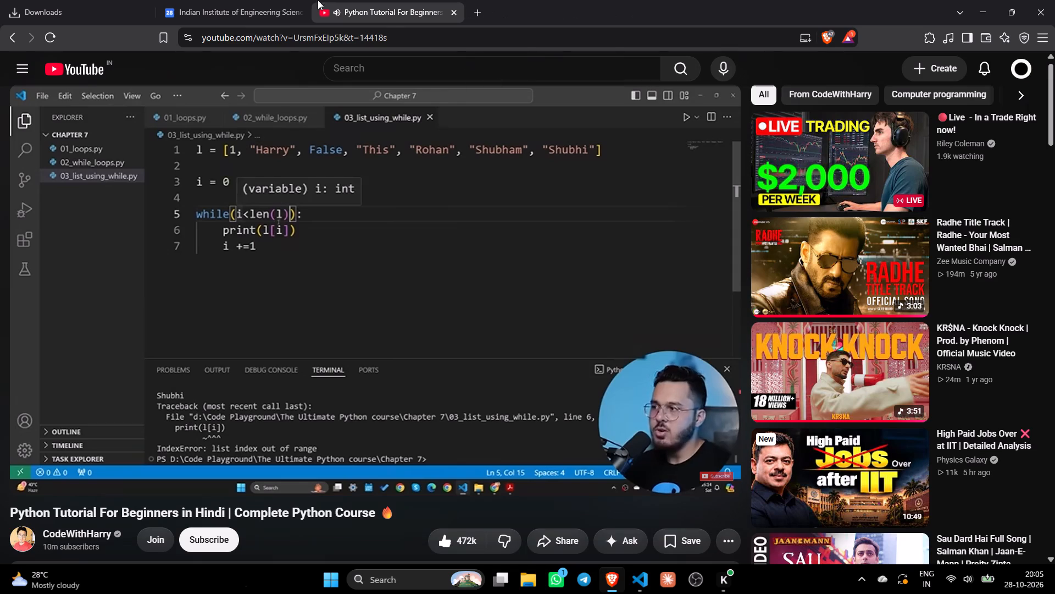
# Show the week of October 25 to 31, 2026 in the calendar.
pyautogui.click(256, 0)
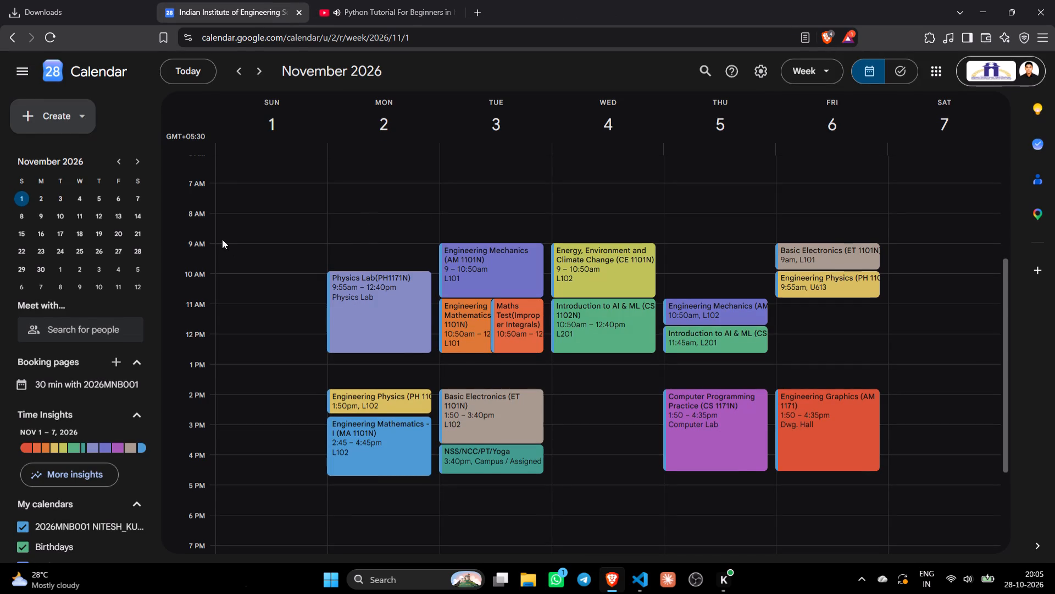
pyautogui.click(237, 62)
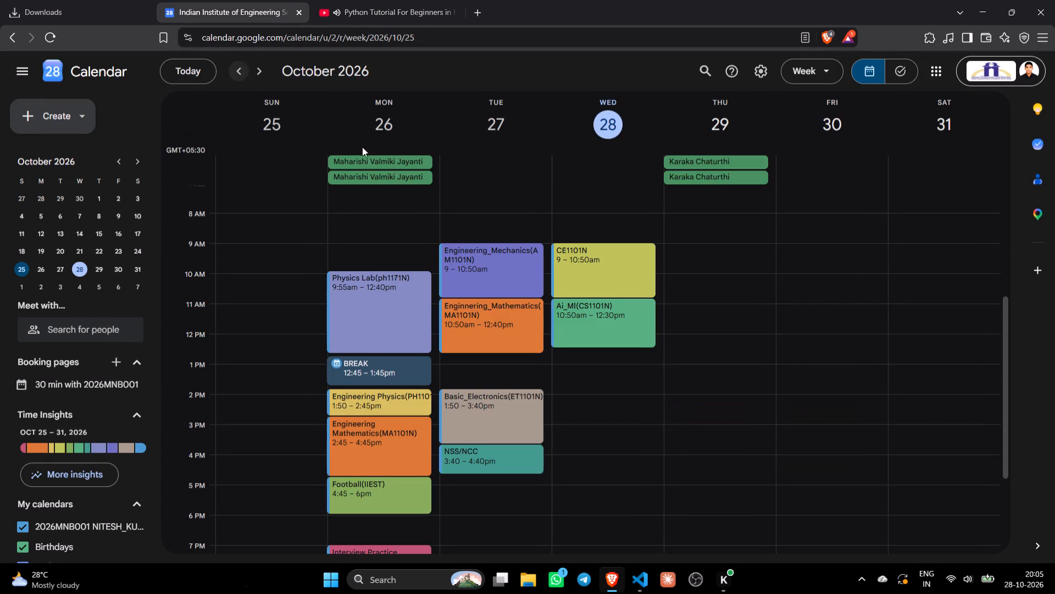
pyautogui.scroll(1, 645, 287)
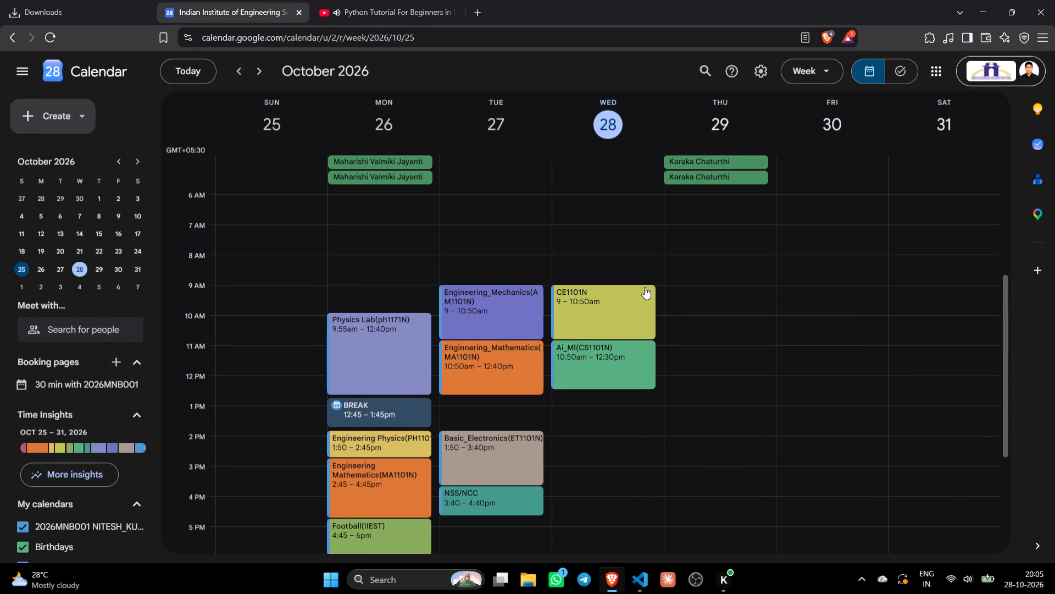
# Pause the Python tutorial video.
pyautogui.click(361, 0)
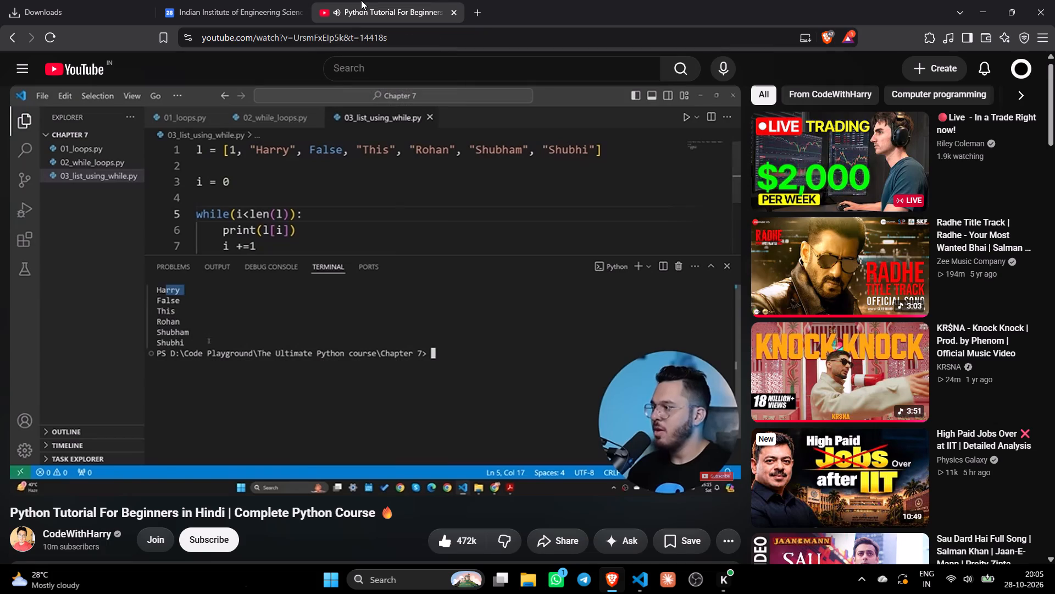
pyautogui.press('space')
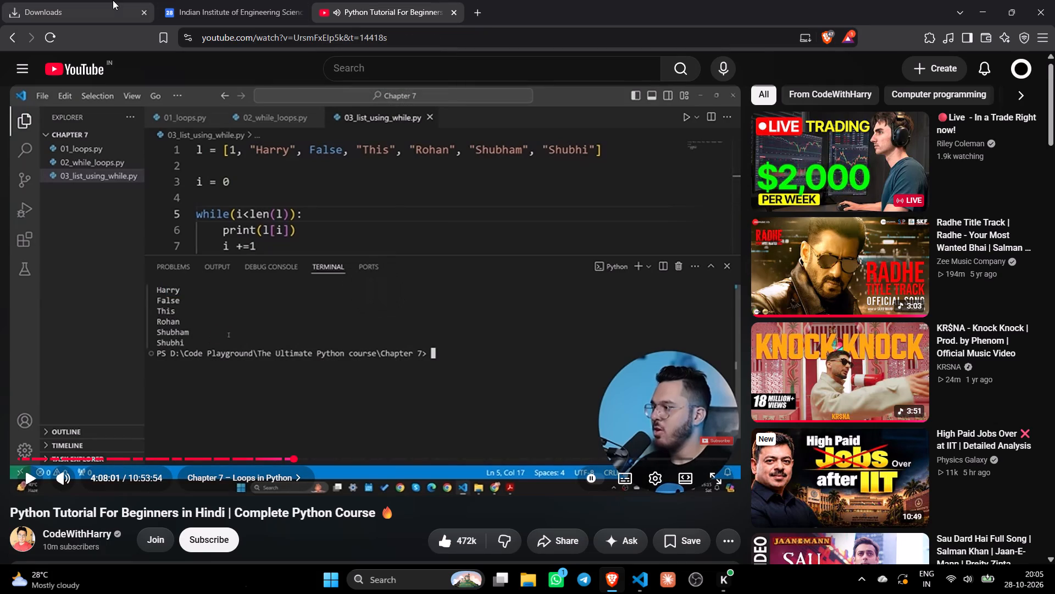
pyautogui.click(201, 0)
pyautogui.click(357, 0)
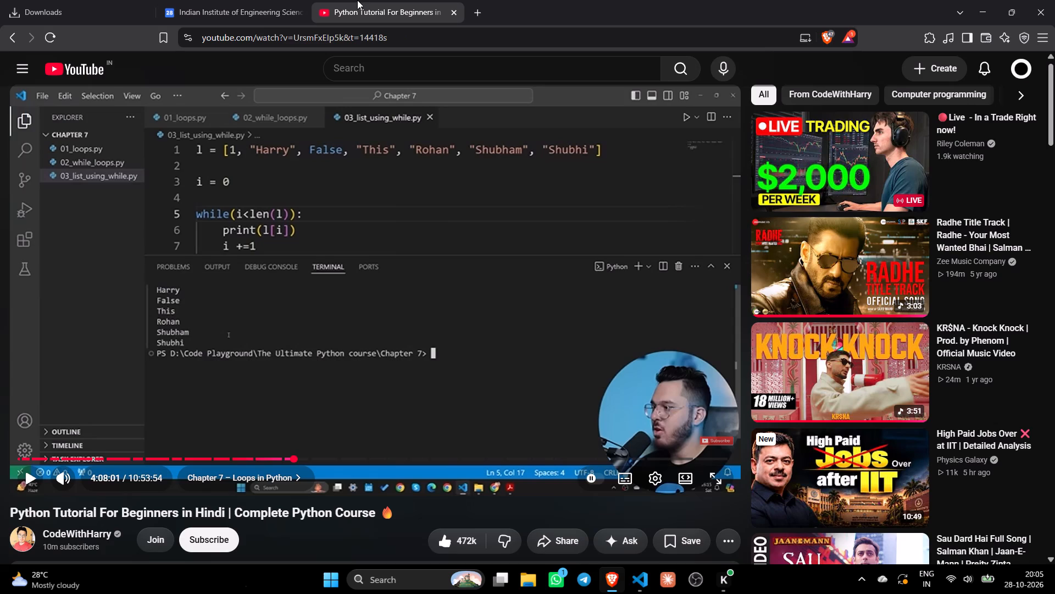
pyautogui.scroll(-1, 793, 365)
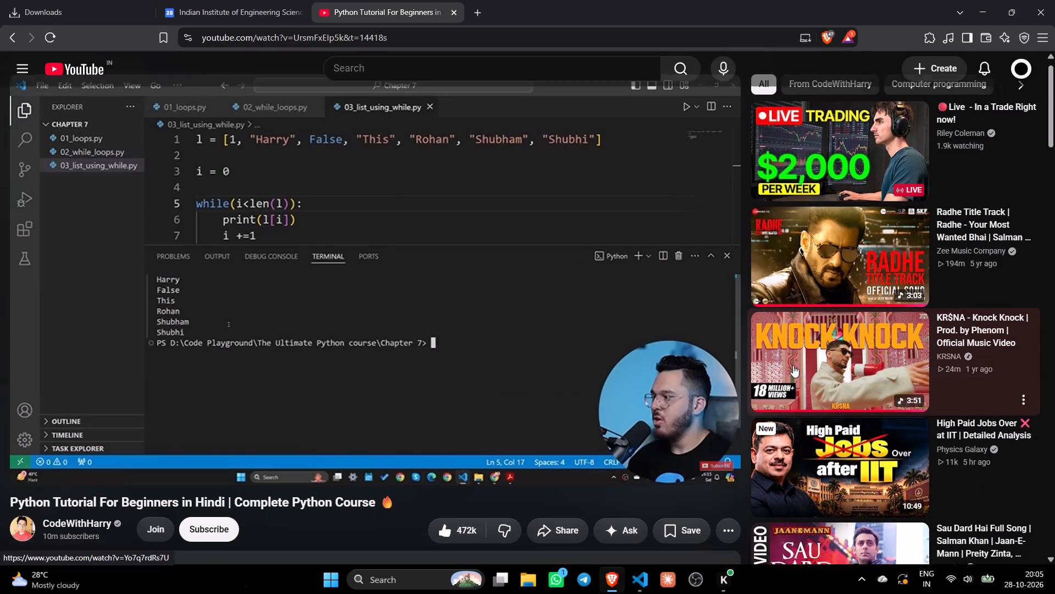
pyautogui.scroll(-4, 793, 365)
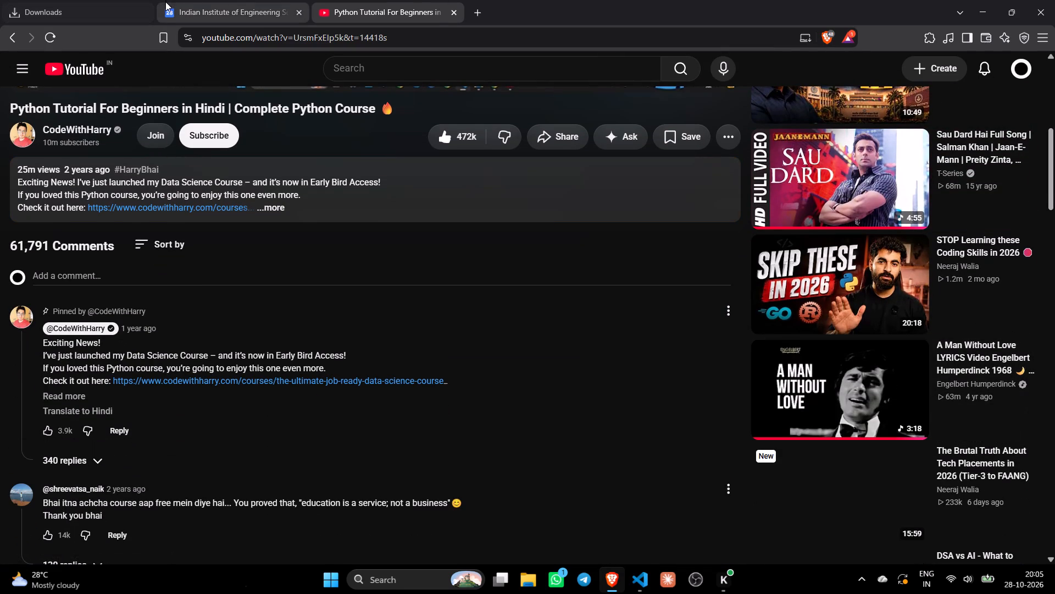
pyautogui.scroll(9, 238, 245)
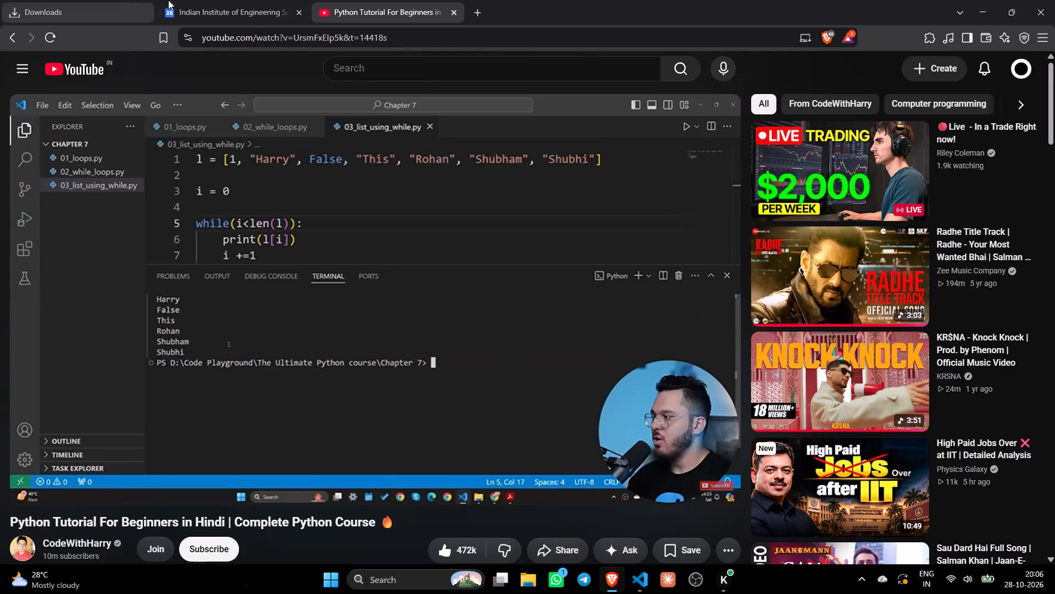
# In the calendar, start an event for Thursday, October 29, 9:00am to 10:00am, titled Engineering Mechanics(AM 1101N).
pyautogui.click(187, 0)
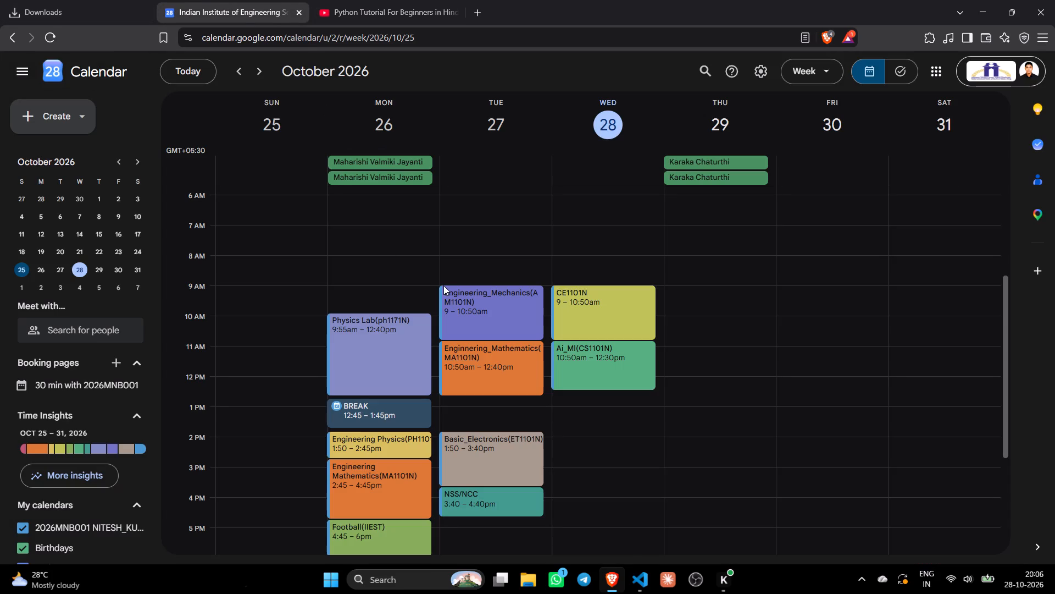
pyautogui.scroll(1, 685, 333)
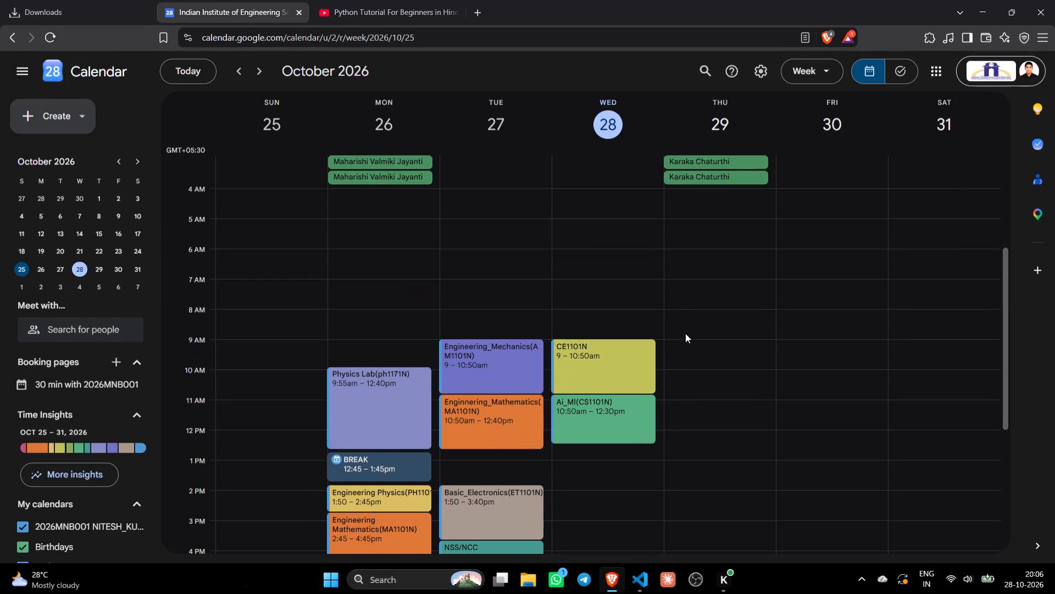
pyautogui.scroll(1, 685, 333)
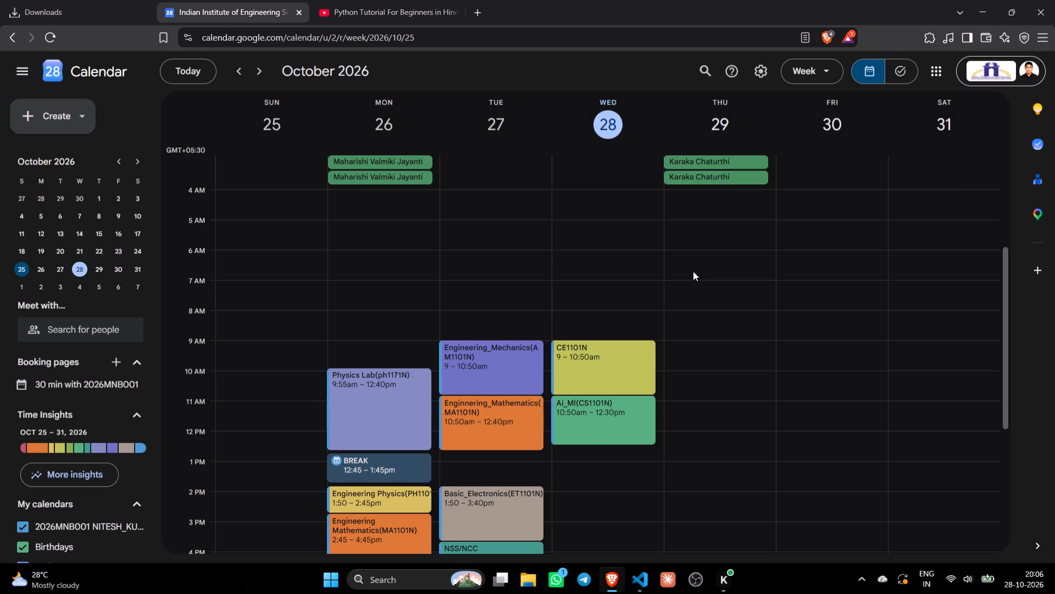
pyautogui.click(698, 402)
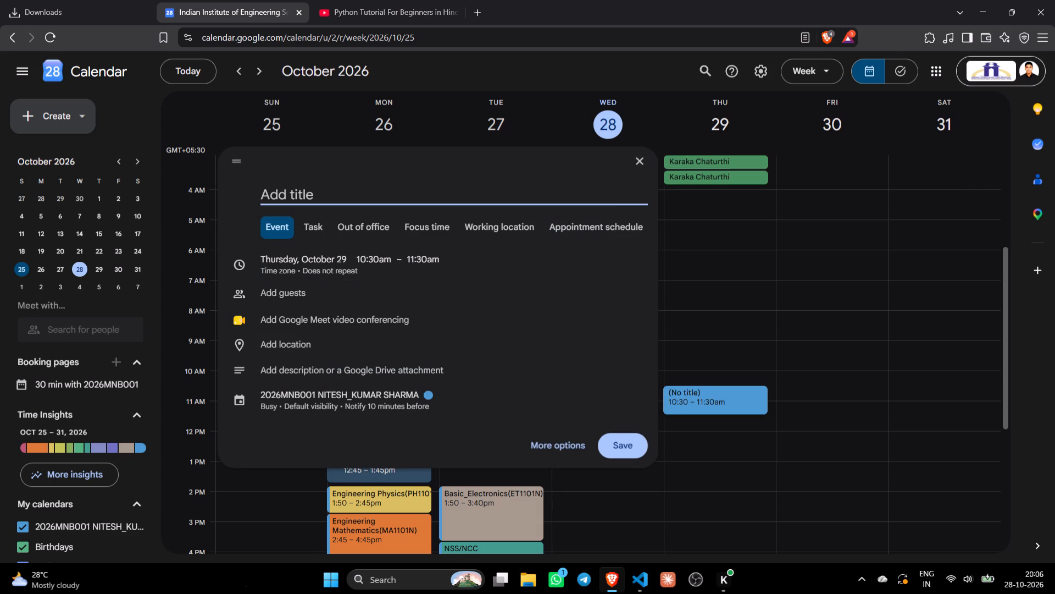
pyautogui.click(636, 163)
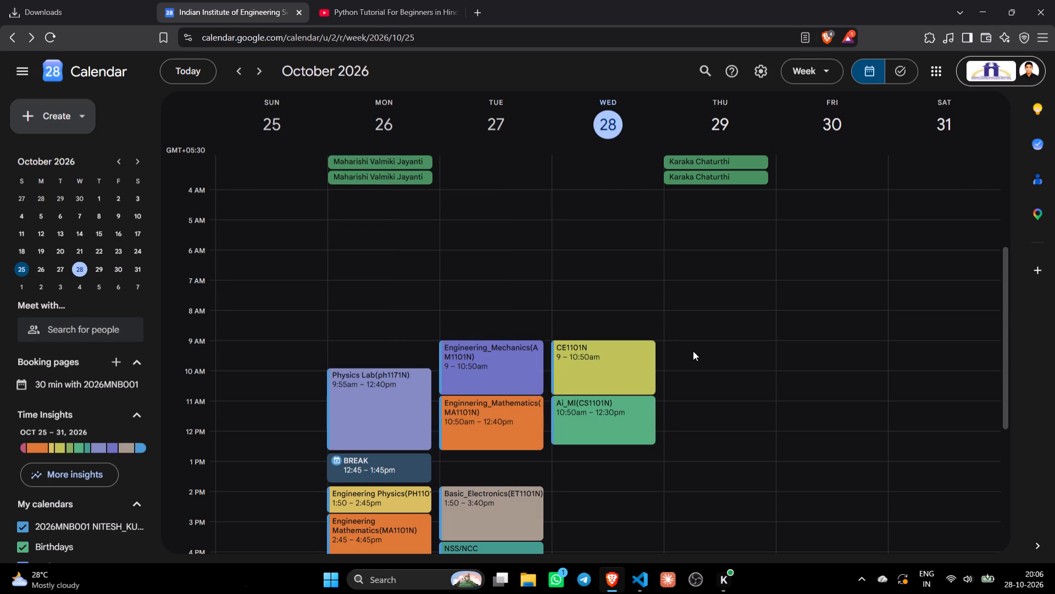
pyautogui.click(693, 351)
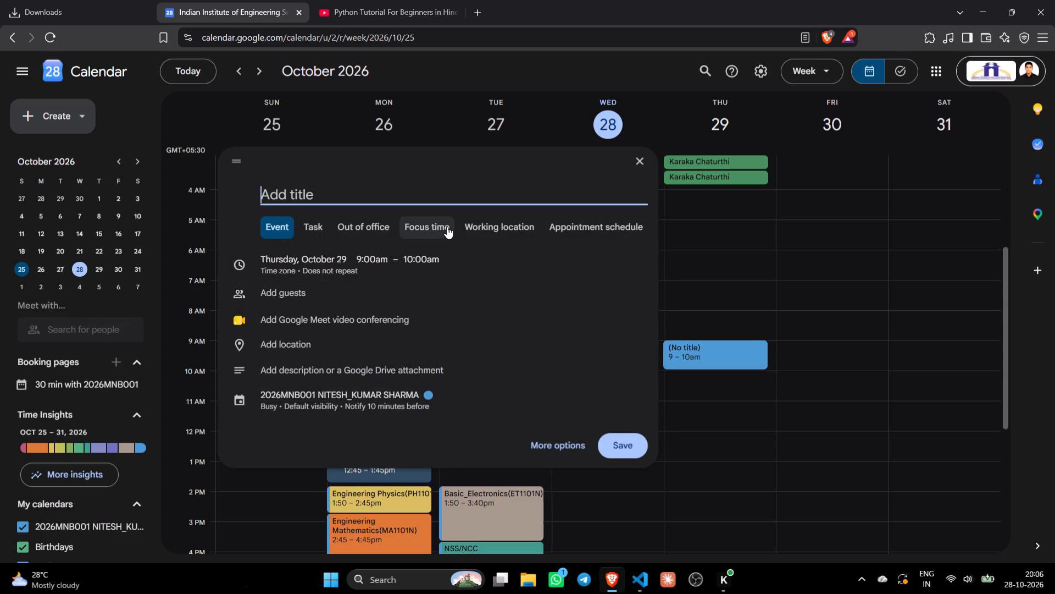
pyautogui.write('EN')
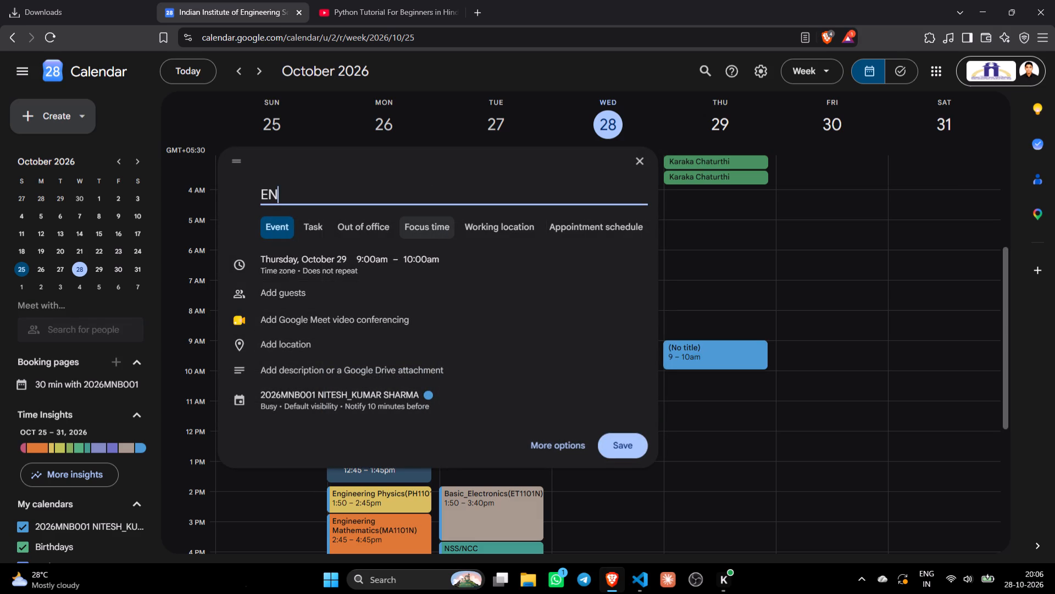
pyautogui.press('BackSpace')
pyautogui.write('ngineering')
pyautogui.press('space')
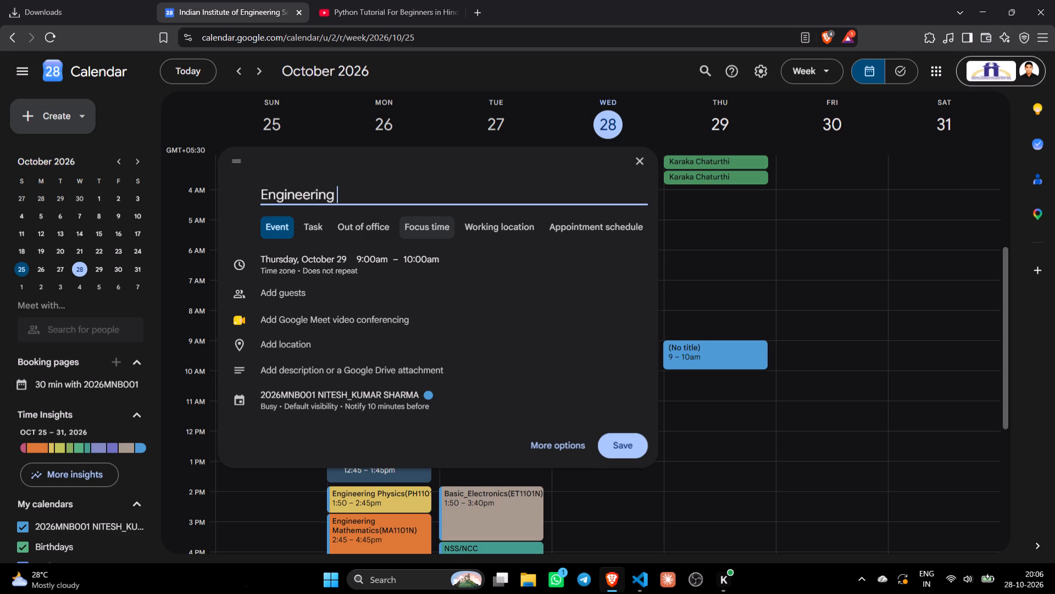
pyautogui.write('Mechanoc')
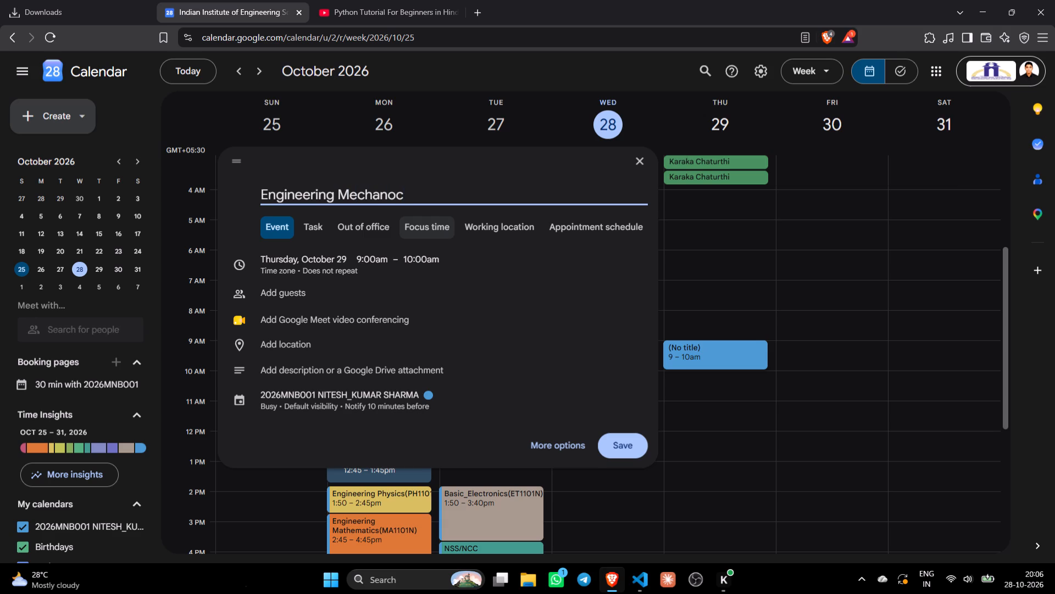
pyautogui.press('BackSpace')
pyautogui.press('BackSpace')
pyautogui.press('n')
pyautogui.press('BackSpace')
pyautogui.write('ics(')
pyautogui.write('AM !!)!')
pyautogui.write('N)')
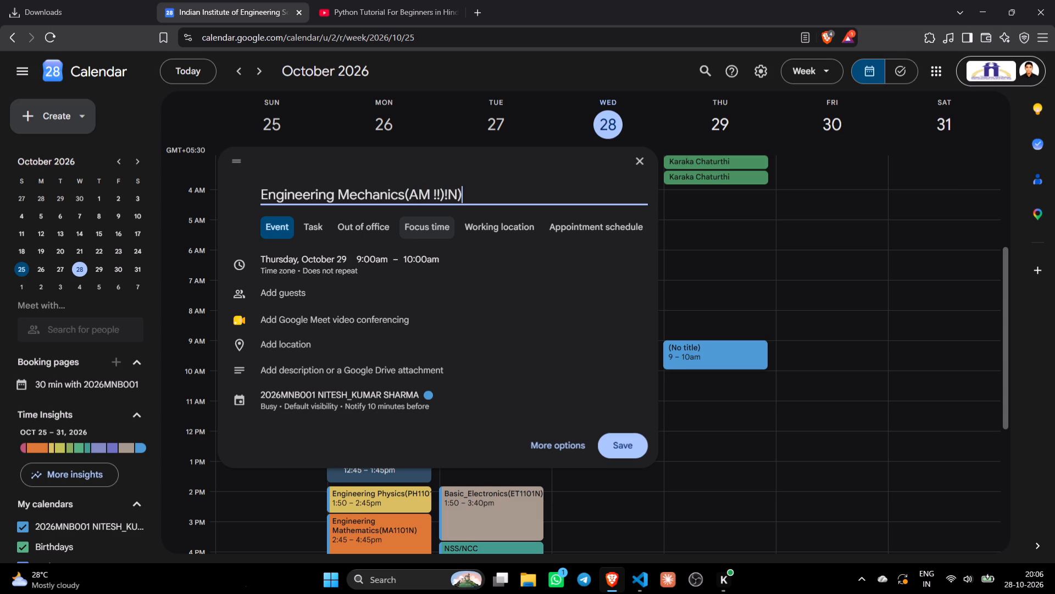
pyautogui.press('BackSpace')
pyautogui.press('BackSpace')
pyautogui.press('BackSpace')
pyautogui.press('BackSpace')
pyautogui.press('BackSpace')
pyautogui.press('BackSpace')
pyautogui.write('1101')
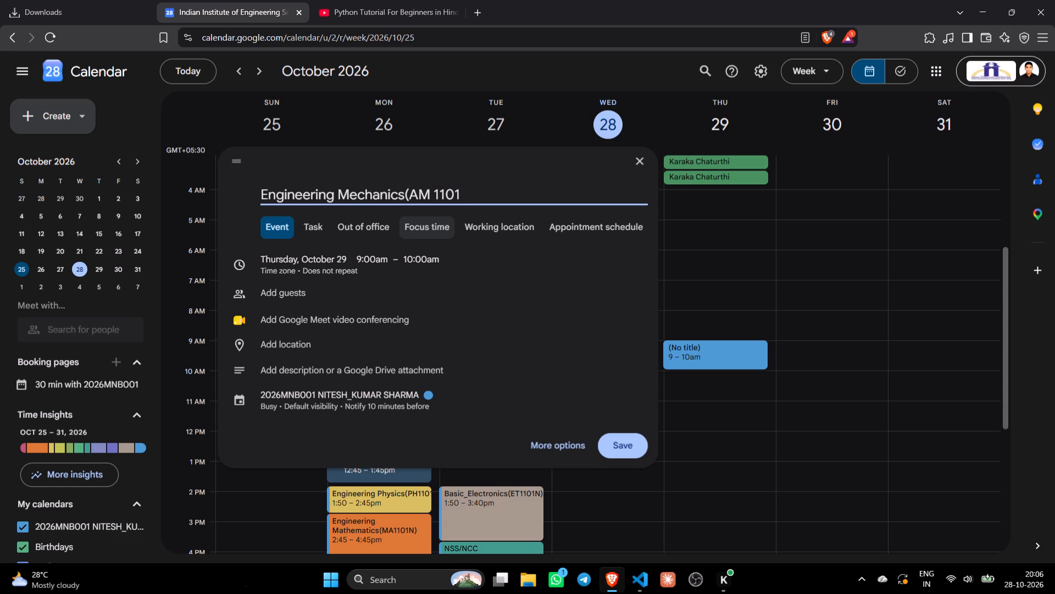
pyautogui.hotkey('shift', 'n')
pyautogui.hotkey('shift', ')')
# Give the new Engineering Mechanics event the Blueberry colour and save it.
pyautogui.click(429, 398)
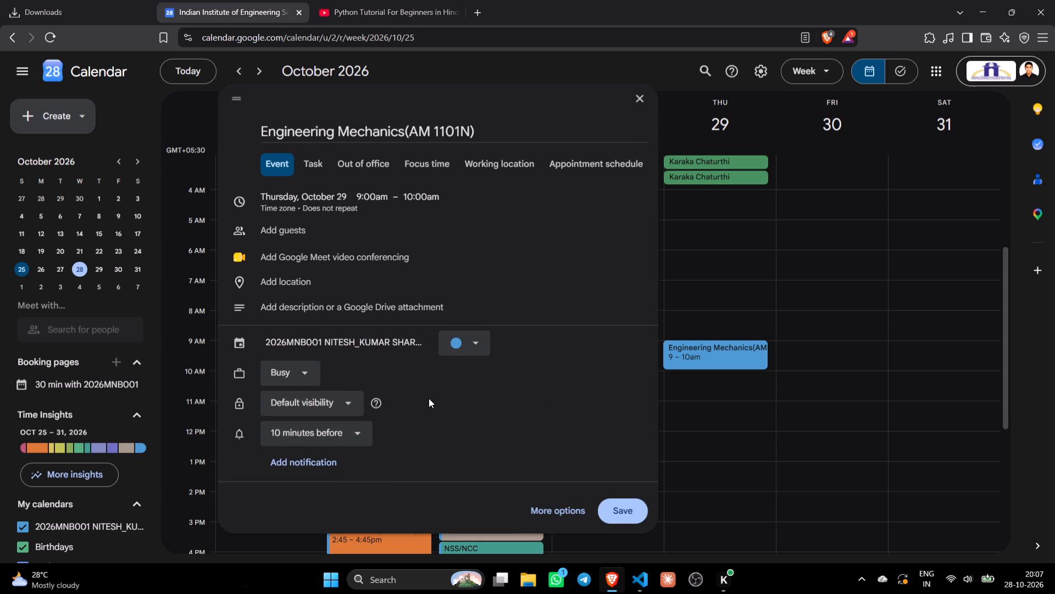
pyautogui.click(462, 342)
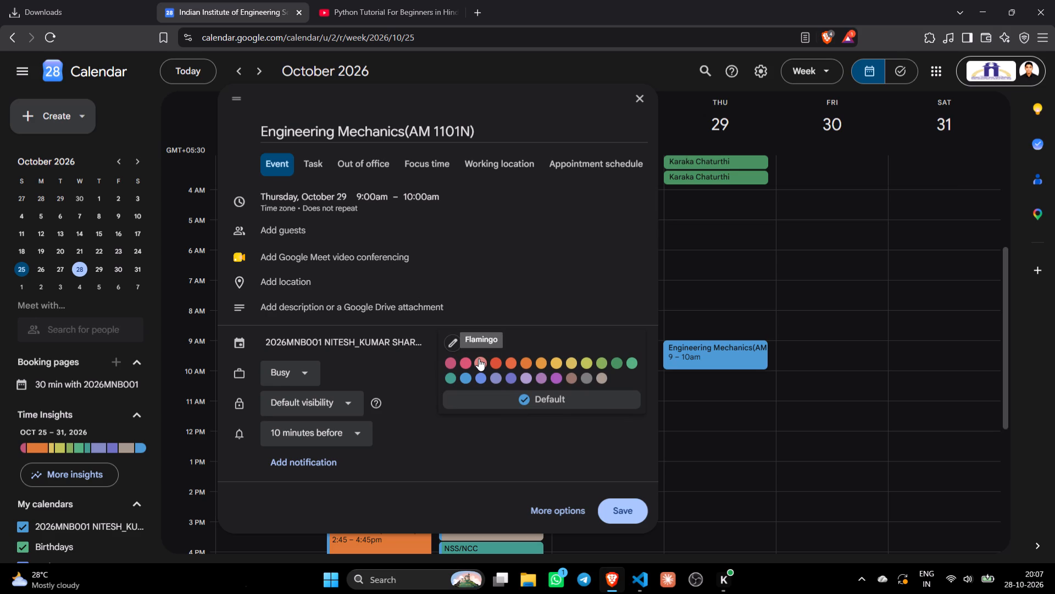
pyautogui.click(509, 377)
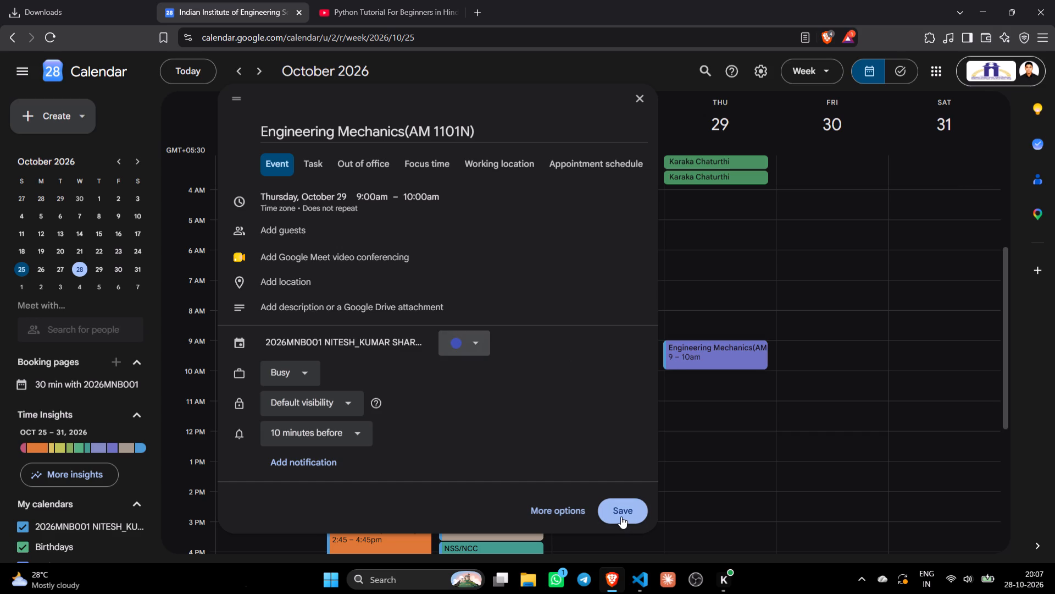
pyautogui.click(621, 516)
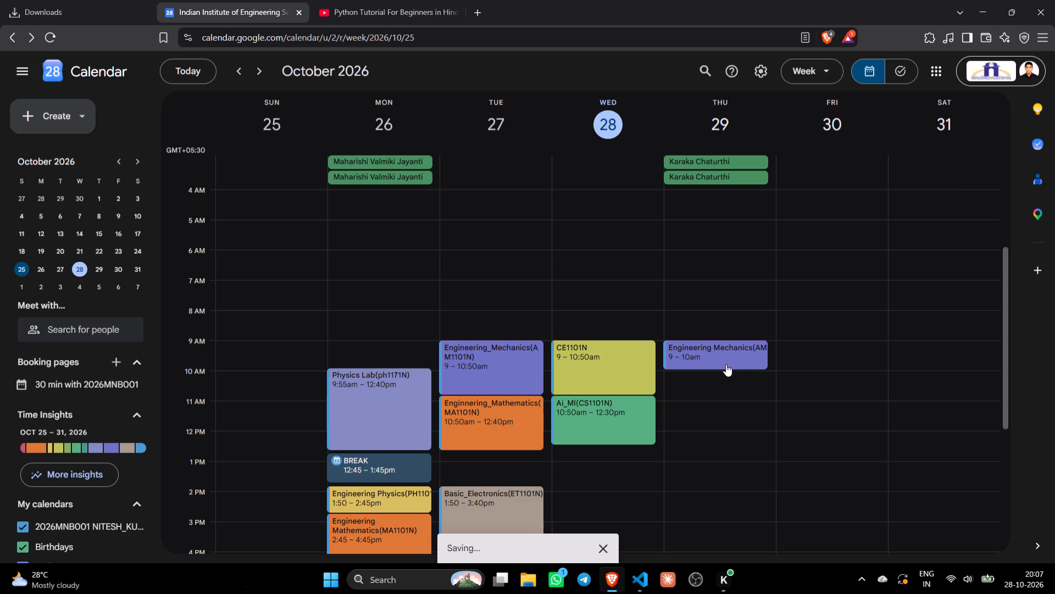
# Extend Thursday's Engineering Mechanics event to end at 10:45am.
pyautogui.click(726, 364)
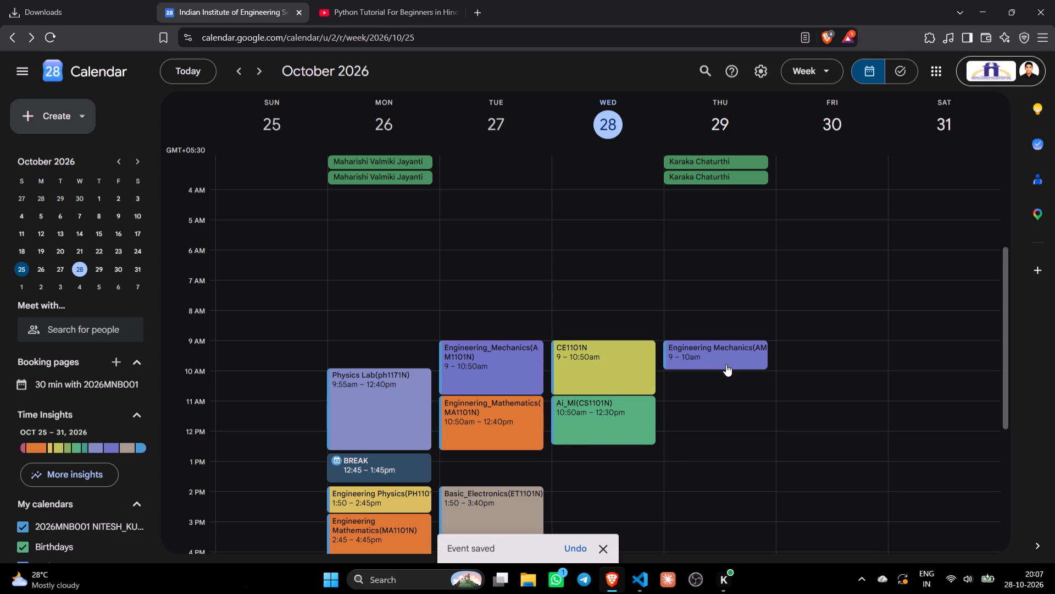
pyautogui.click(724, 357)
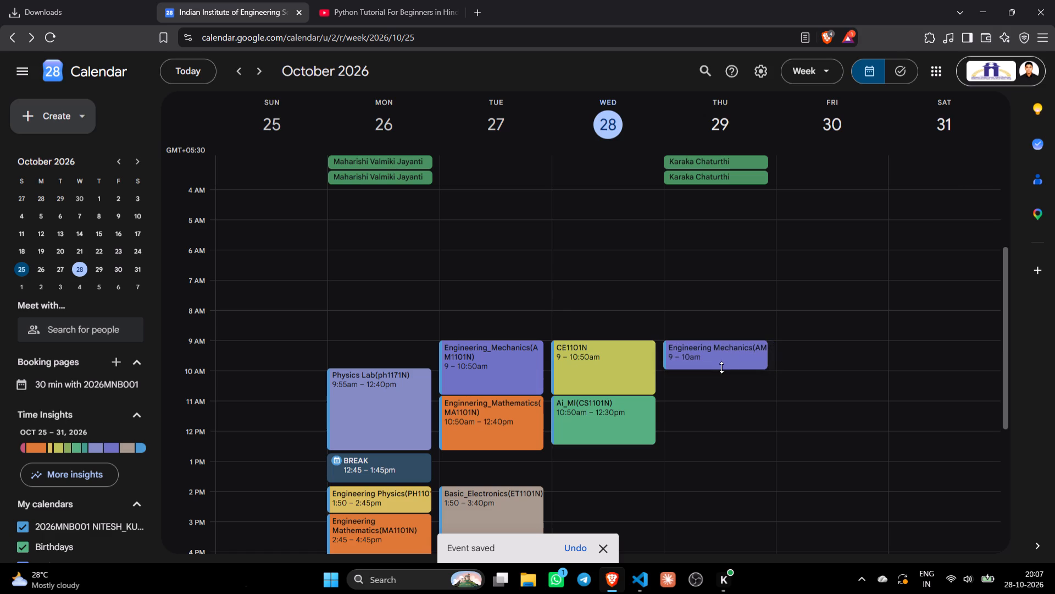
pyautogui.moveTo(721, 367); pyautogui.dragTo(720, 388)
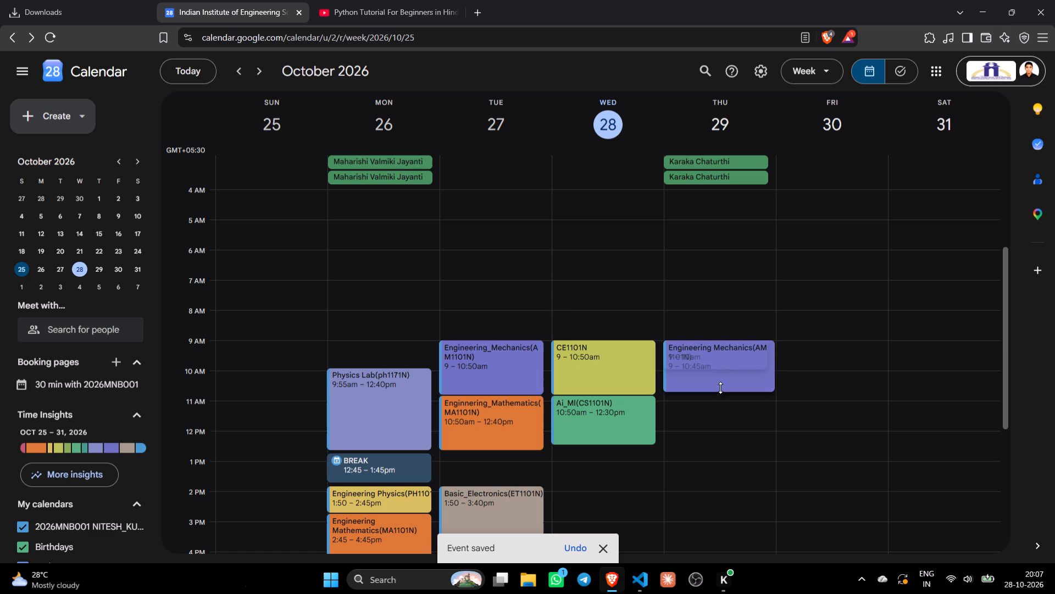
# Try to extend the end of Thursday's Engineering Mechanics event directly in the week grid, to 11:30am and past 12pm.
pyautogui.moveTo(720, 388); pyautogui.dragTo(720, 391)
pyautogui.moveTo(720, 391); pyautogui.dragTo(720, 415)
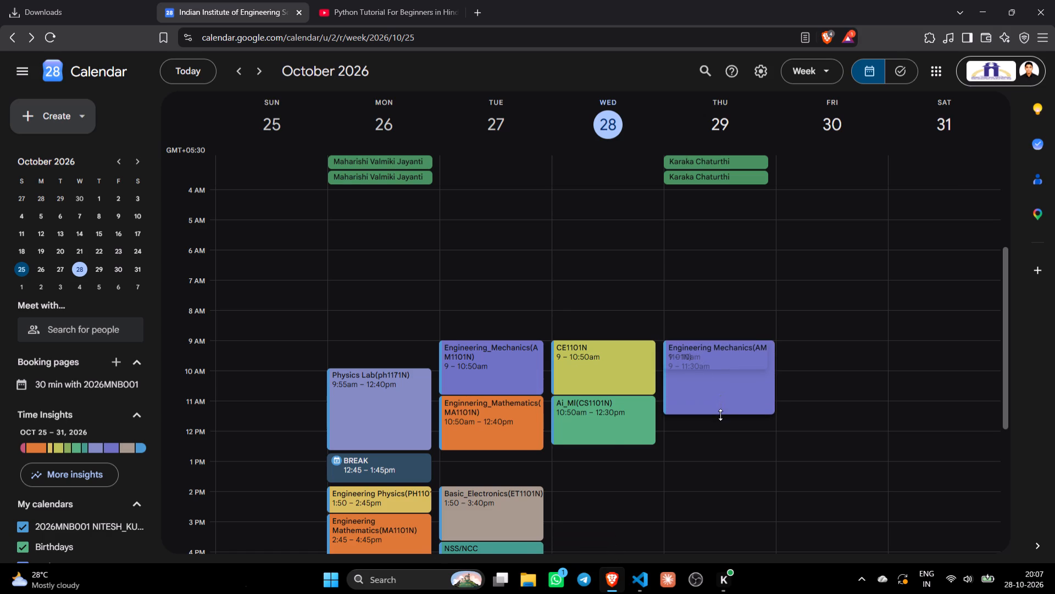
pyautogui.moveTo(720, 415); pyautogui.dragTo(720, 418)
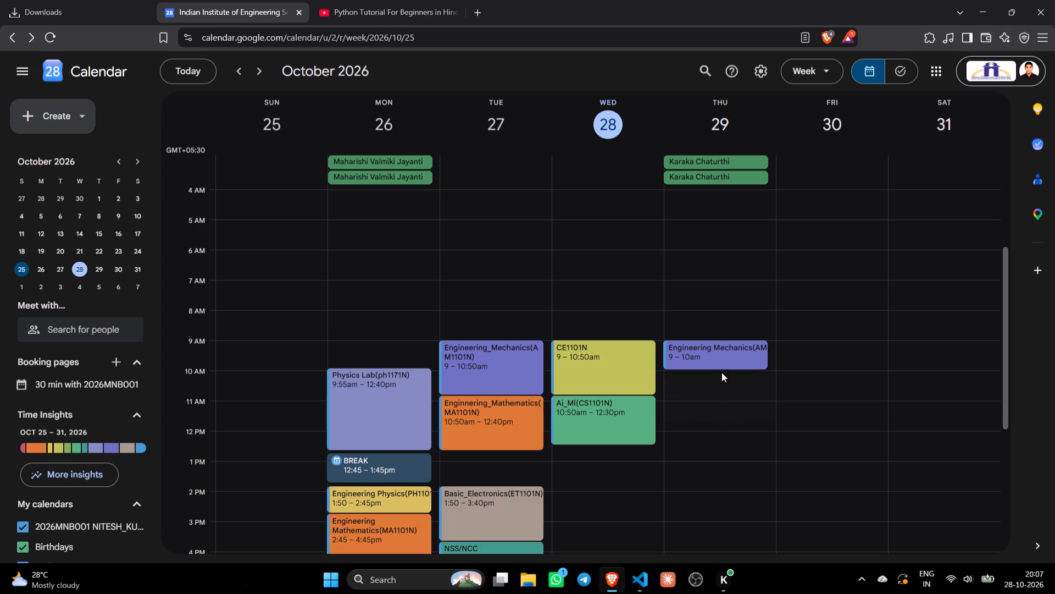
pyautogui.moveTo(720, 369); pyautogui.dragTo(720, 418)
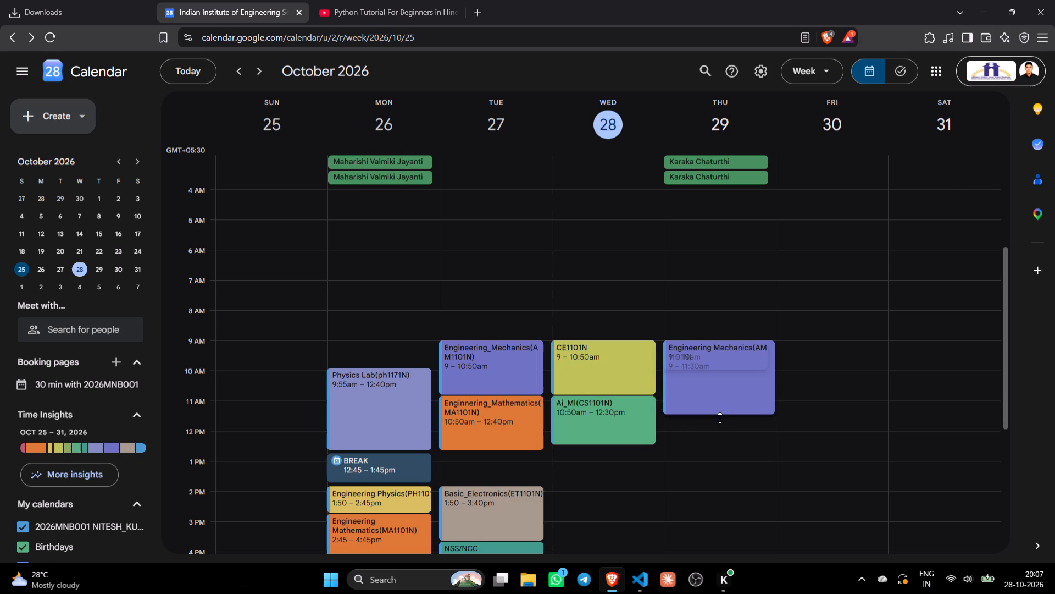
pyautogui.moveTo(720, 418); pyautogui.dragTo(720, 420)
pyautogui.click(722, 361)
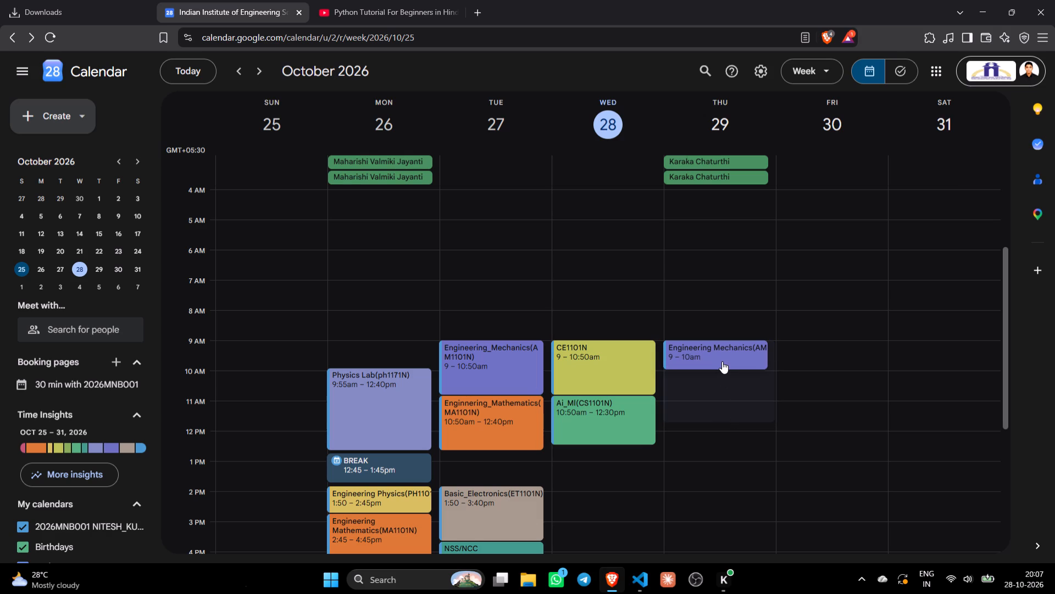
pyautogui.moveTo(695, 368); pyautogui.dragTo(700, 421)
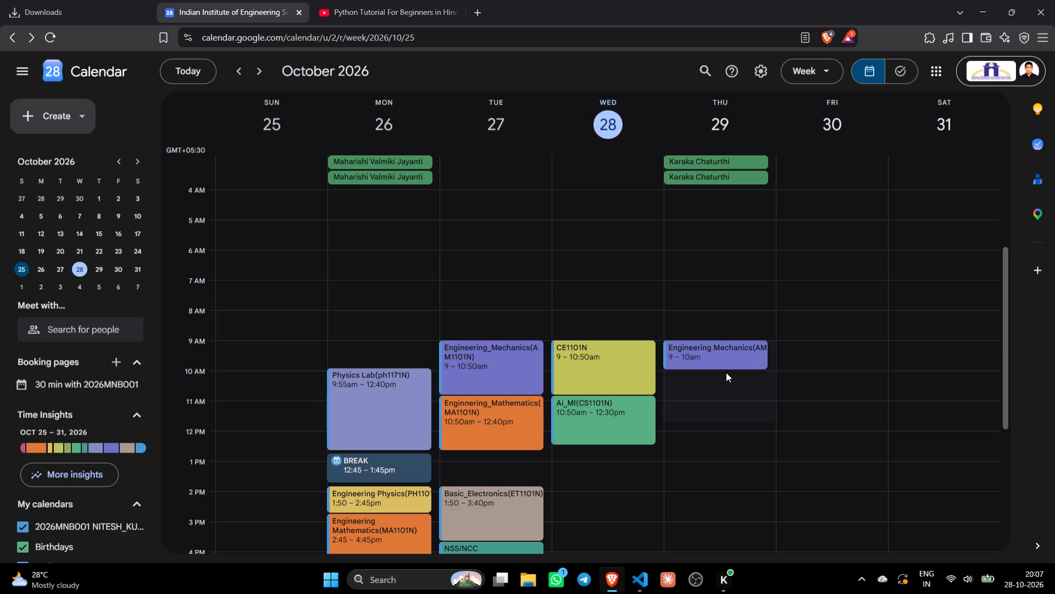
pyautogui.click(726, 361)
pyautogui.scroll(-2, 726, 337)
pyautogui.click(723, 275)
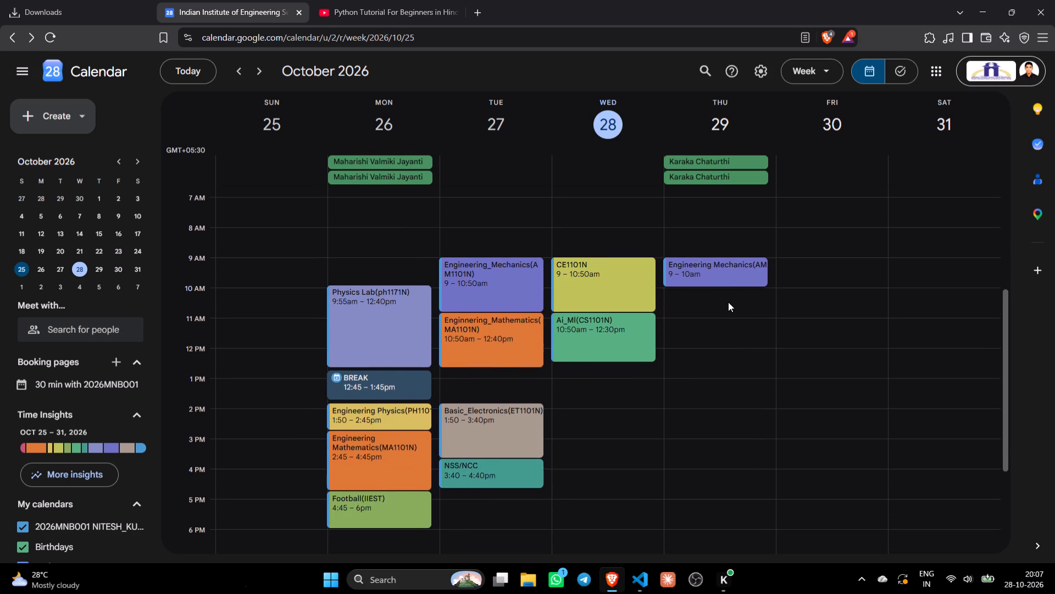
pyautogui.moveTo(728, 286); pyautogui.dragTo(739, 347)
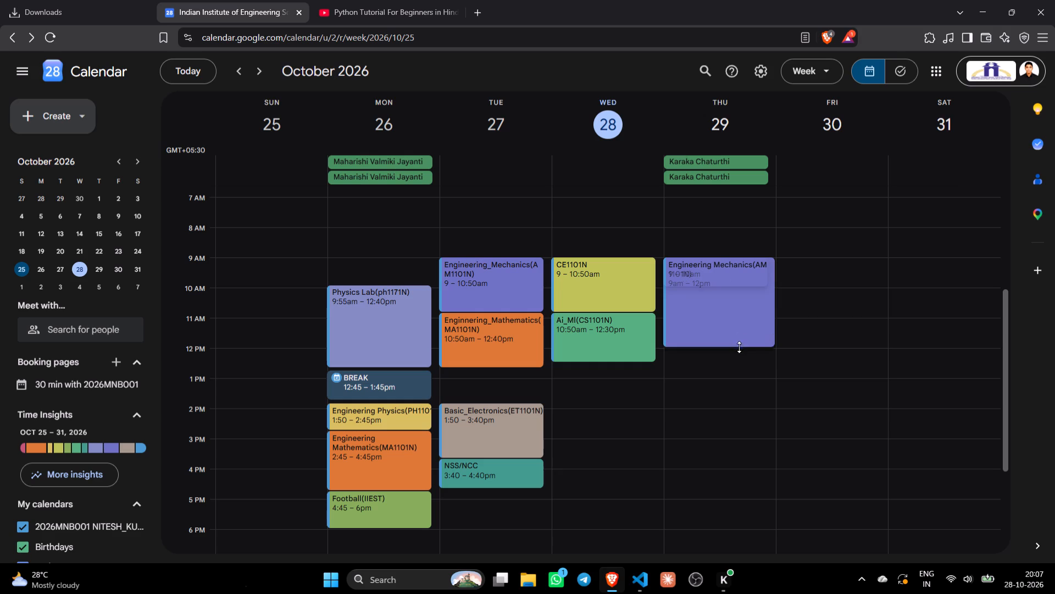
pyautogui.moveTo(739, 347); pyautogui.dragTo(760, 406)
# Open Thursday's Engineering Mechanics event for editing, set its end time to 11:45am and save it.
pyautogui.doubleClick(746, 265)
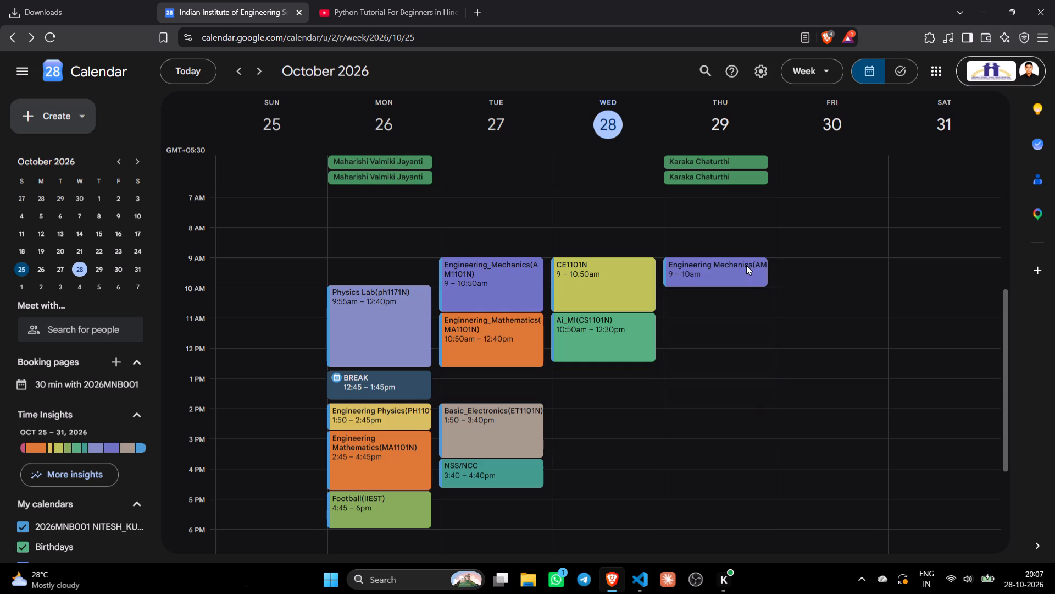
pyautogui.rightClick(746, 265)
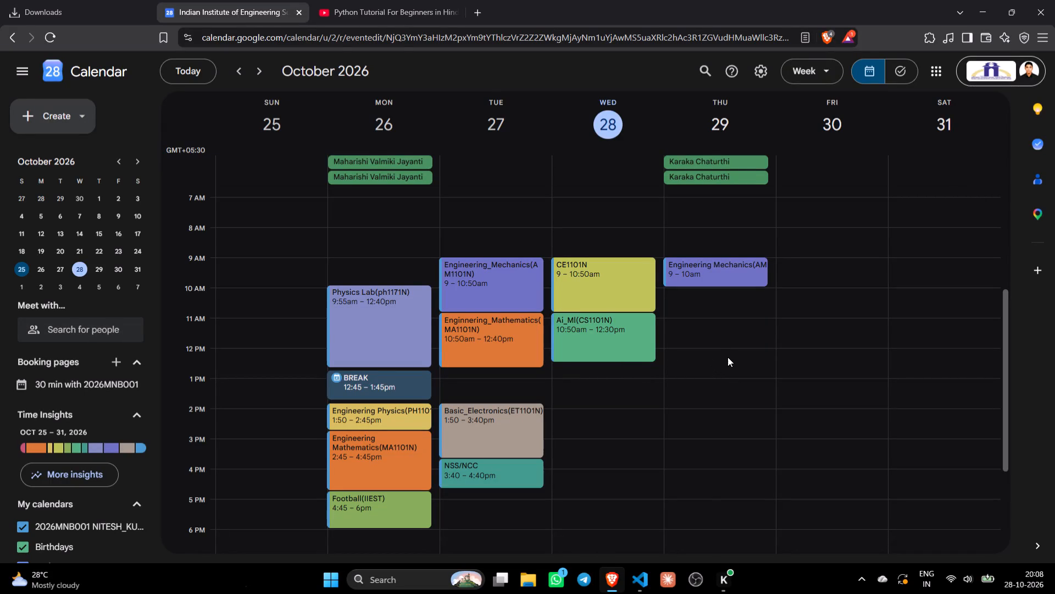
pyautogui.click(728, 358)
pyautogui.doubleClick(728, 358)
pyautogui.scroll(3, 728, 358)
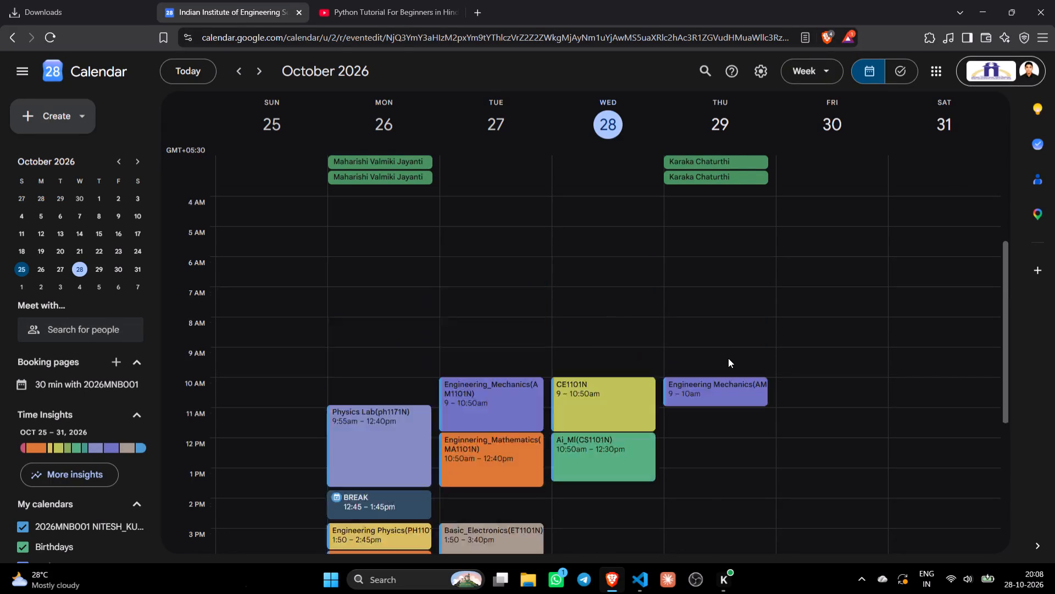
pyautogui.scroll(-4, 728, 358)
pyautogui.scroll(2, 728, 358)
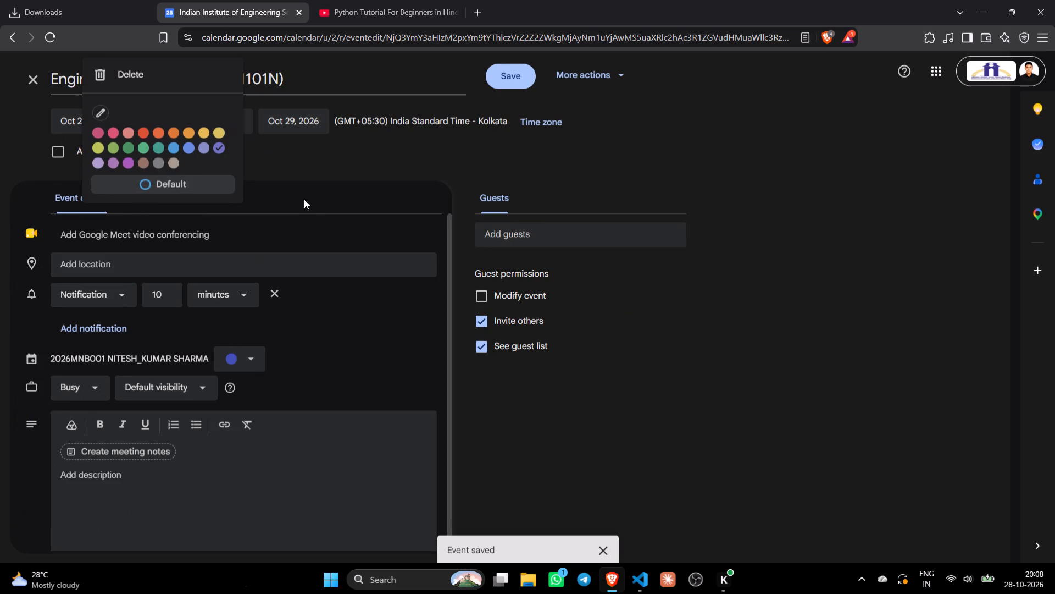
pyautogui.click(304, 171)
pyautogui.click(231, 120)
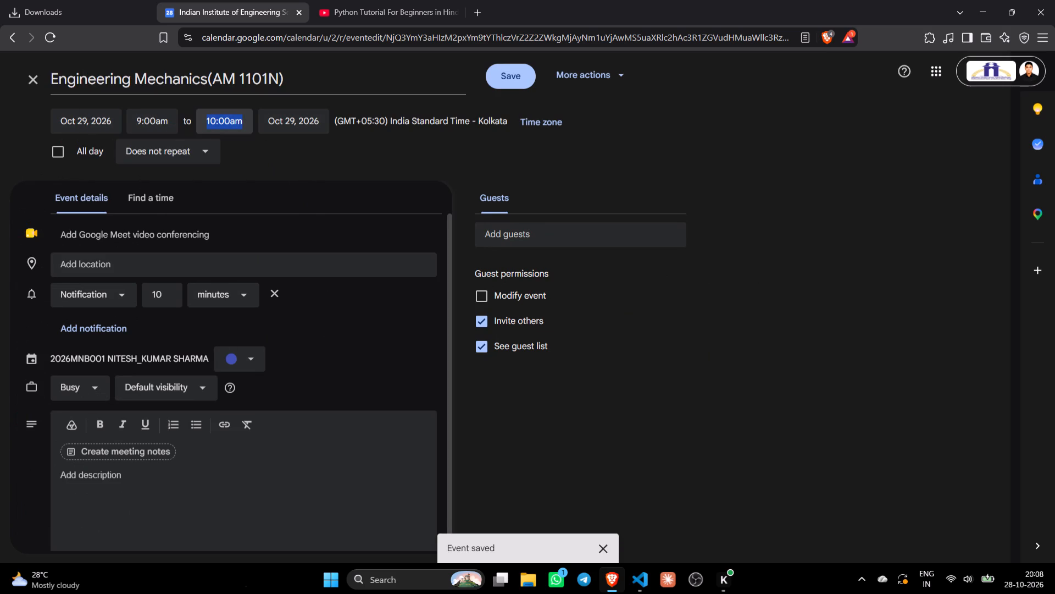
pyautogui.press('BackSpace')
pyautogui.write('11')
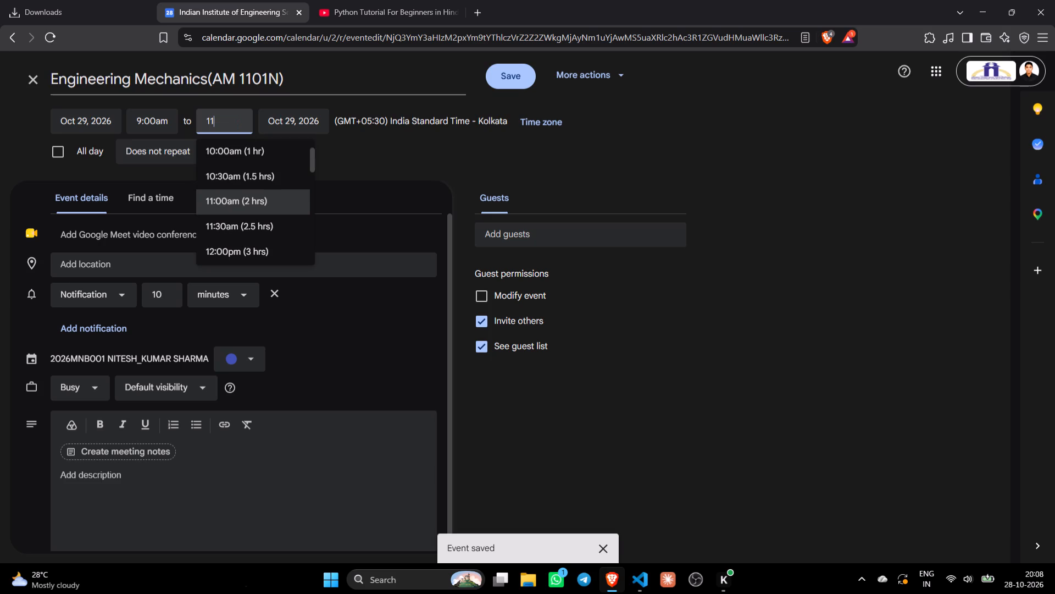
pyautogui.write(':45')
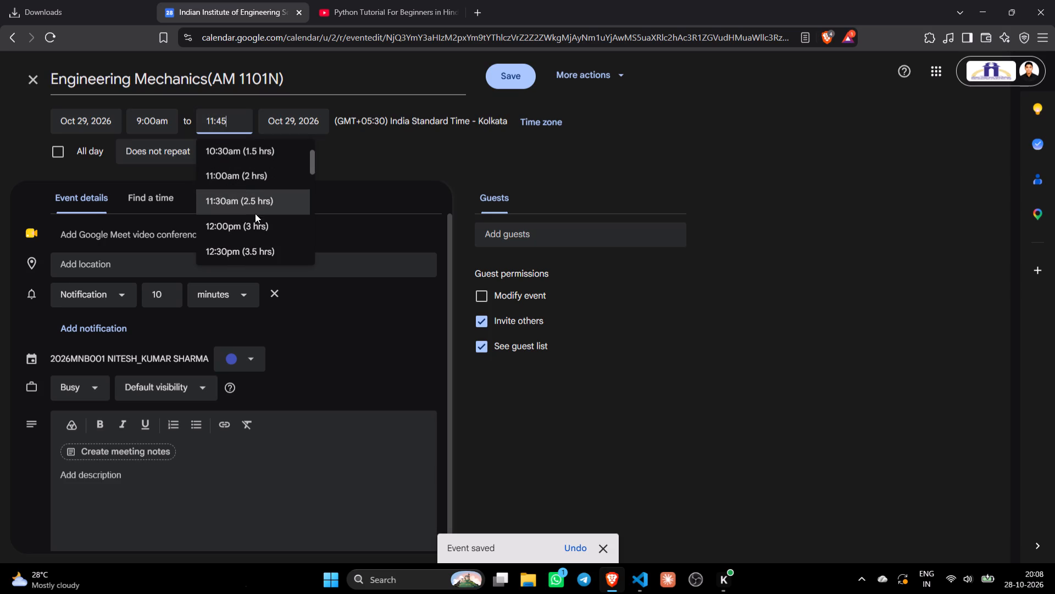
pyautogui.click(391, 156)
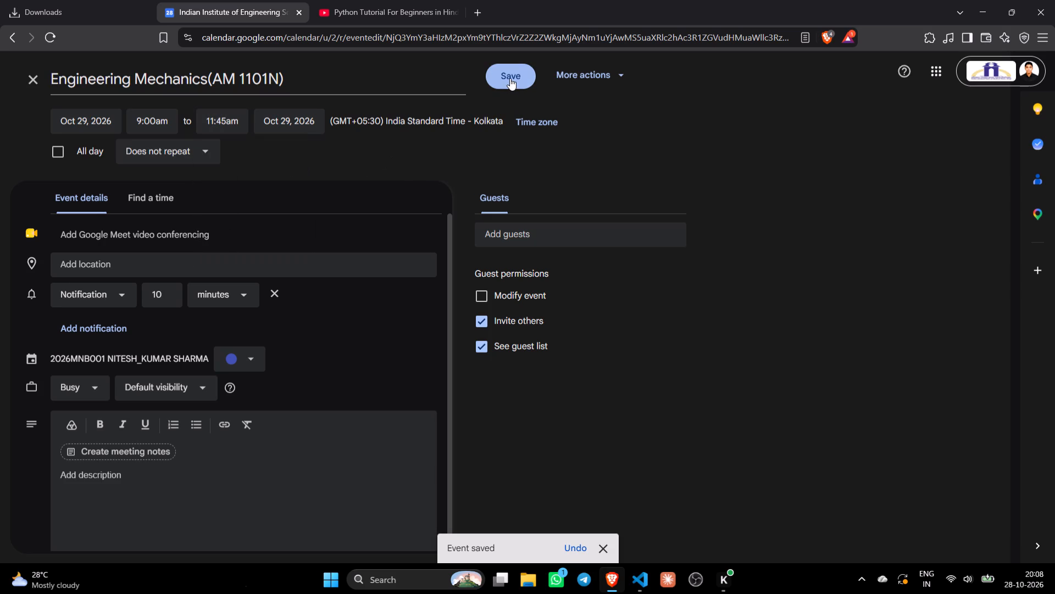
pyautogui.click(510, 78)
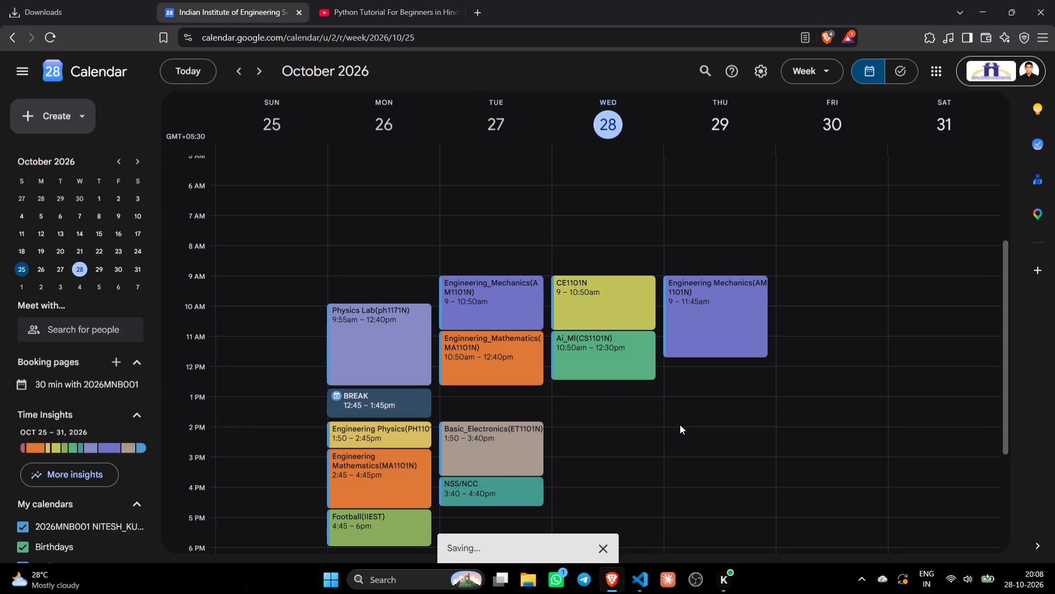
# Start an event for Thursday, October 29, 12:00pm to 1:00pm, titled Introduction to AI&ML (CS1171N).
pyautogui.click(704, 371)
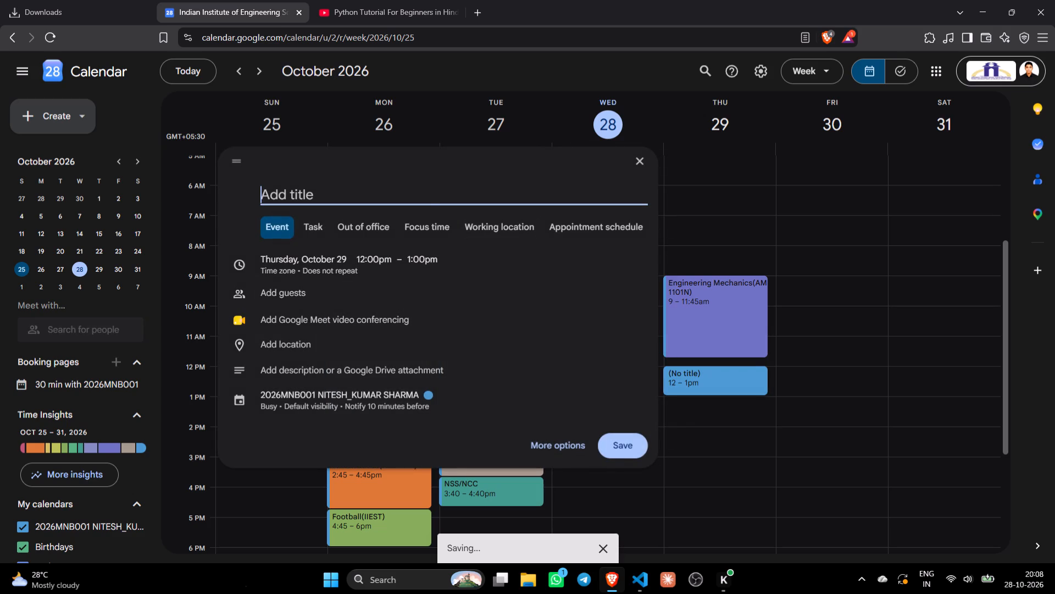
pyautogui.hotkey('shift', 'i')
pyautogui.write('ntroduction')
pyautogui.press('space')
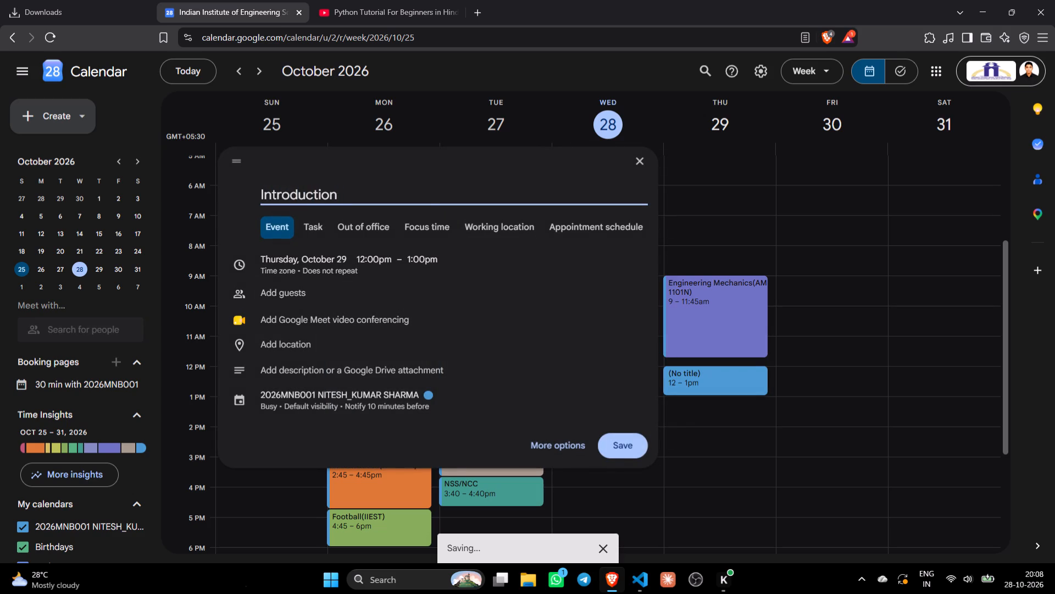
pyautogui.write('to AI')
pyautogui.write('&ML')
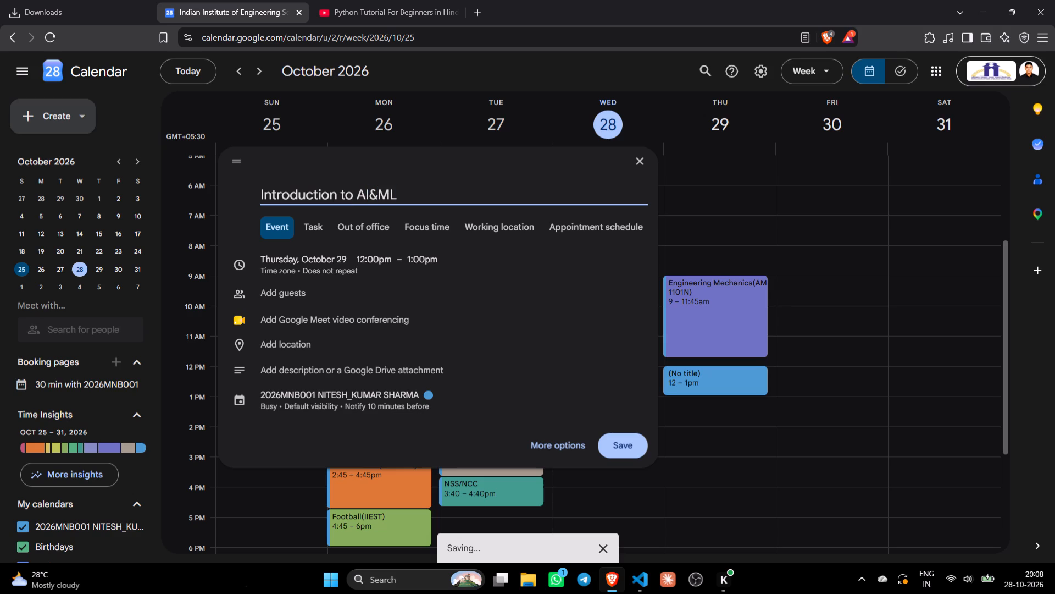
pyautogui.press('space')
pyautogui.hotkey('shift', '(')
pyautogui.write('CS')
pyautogui.write('1171N')
pyautogui.hotkey('shift', ')')
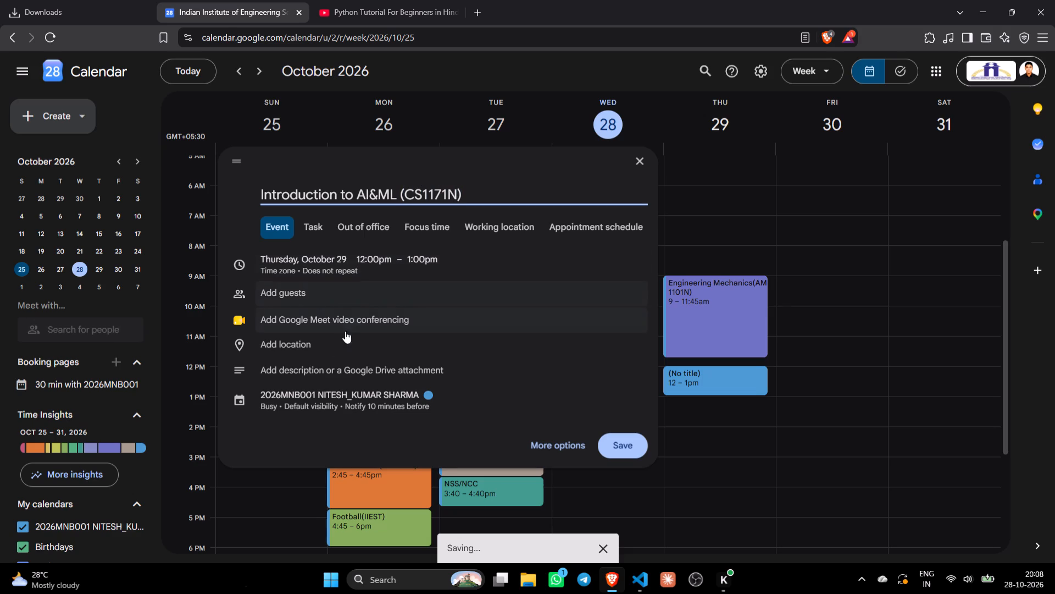
# Give the Introduction to AI&ML event the same green colour as Wednesday's Ai_Ml(CS1101N) event and save it.
pyautogui.click(423, 393)
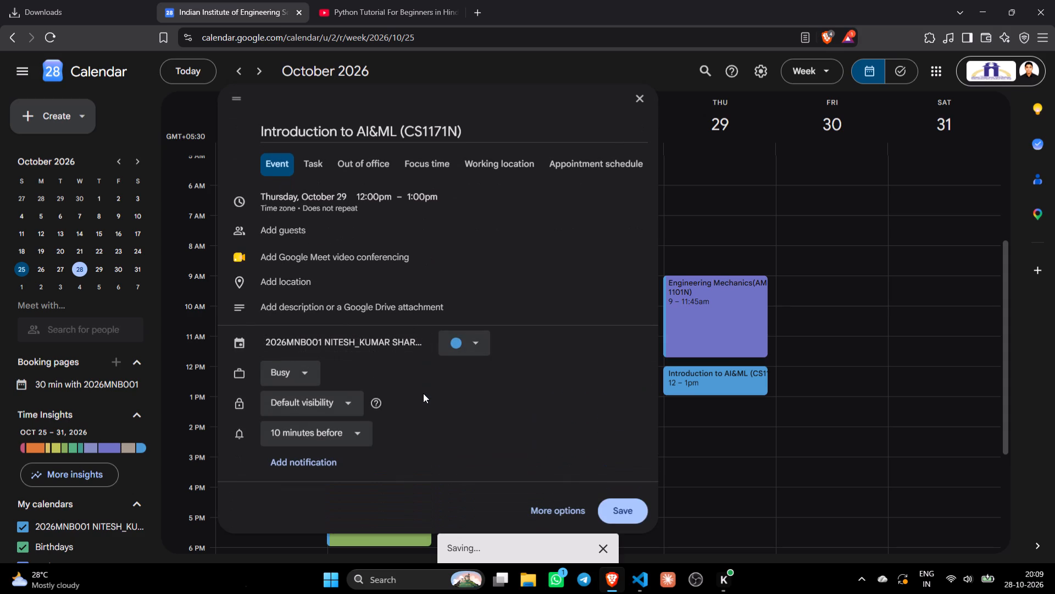
pyautogui.click(470, 343)
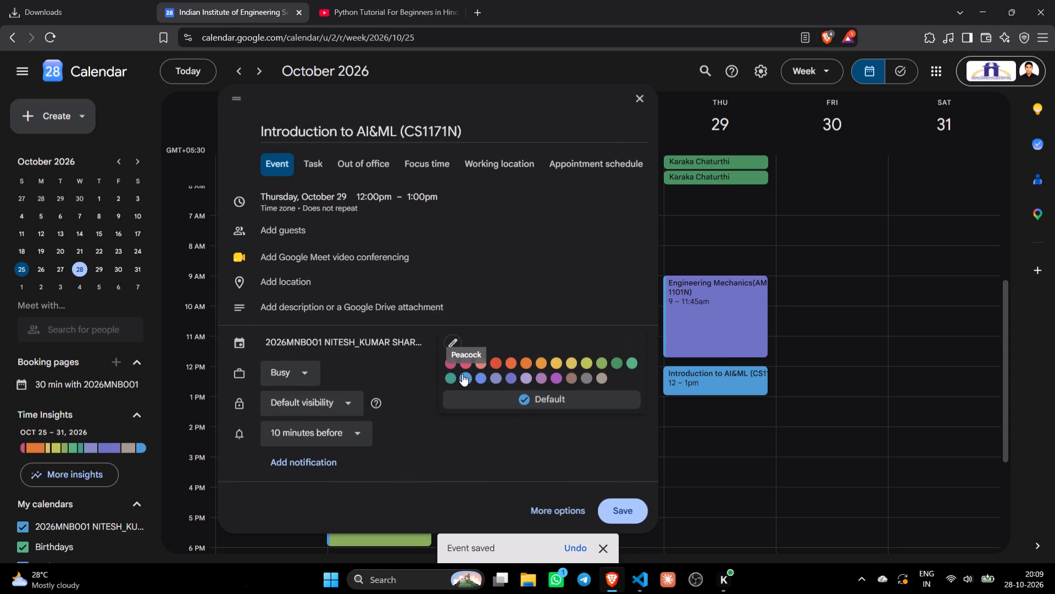
pyautogui.click(631, 366)
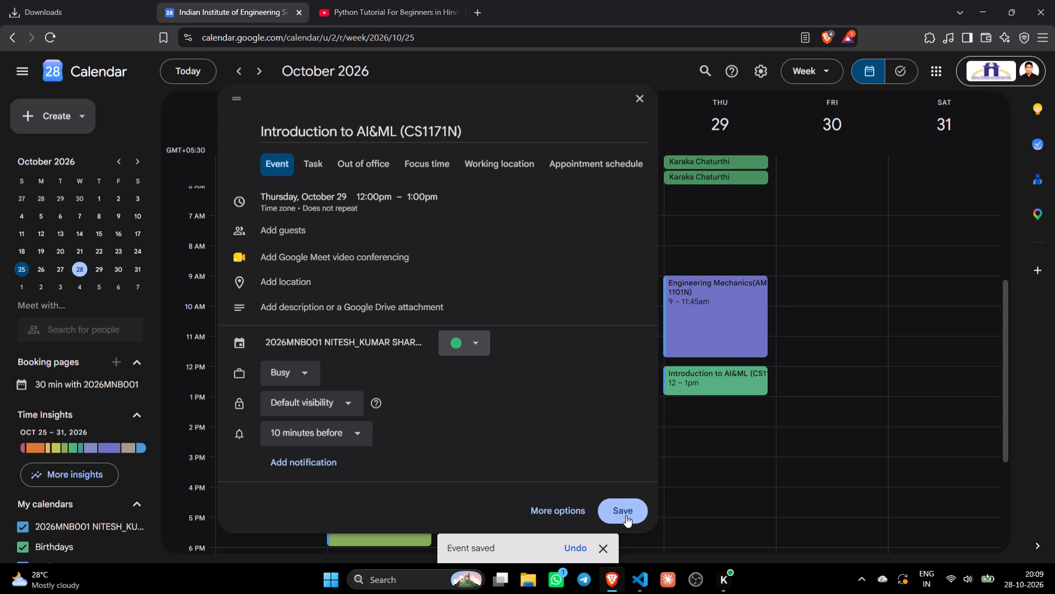
pyautogui.click(630, 509)
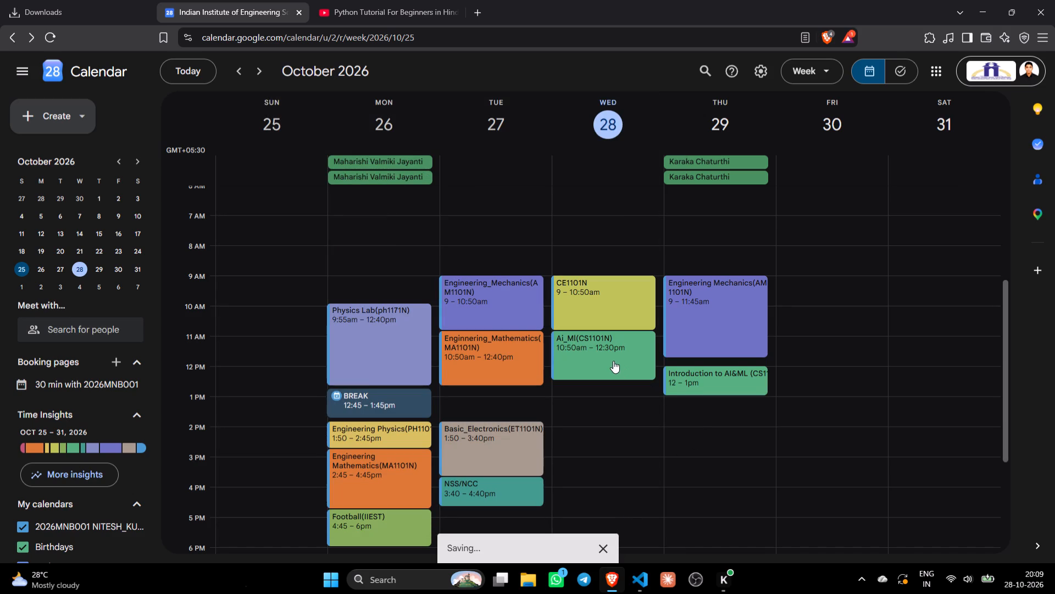
# Create an untitled event on Thursday, October 29, running from 1:50pm to 4:35pm, and save it.
pyautogui.click(695, 405)
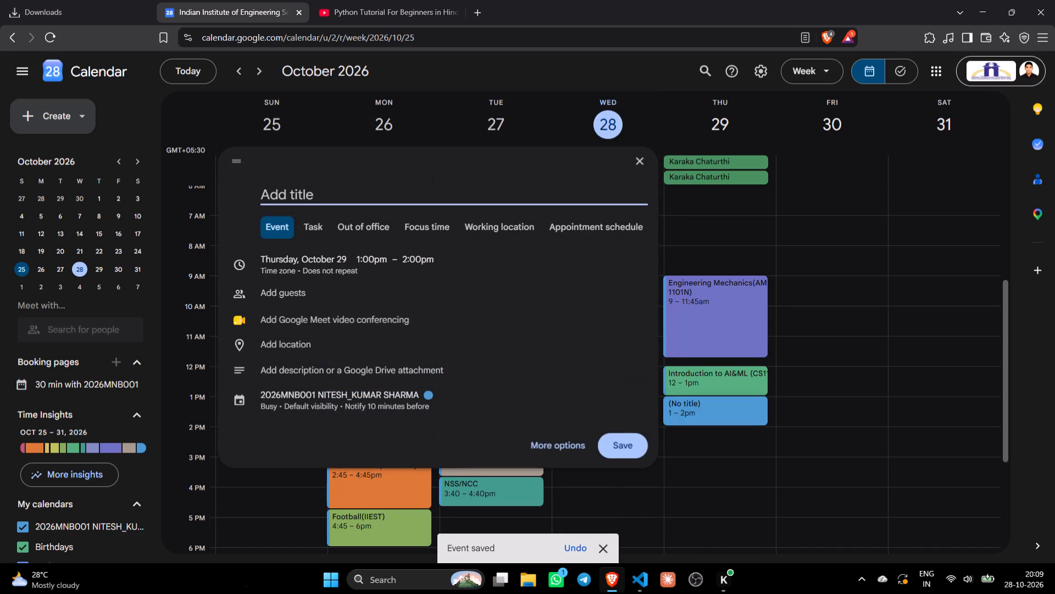
pyautogui.moveTo(697, 411); pyautogui.dragTo(703, 444)
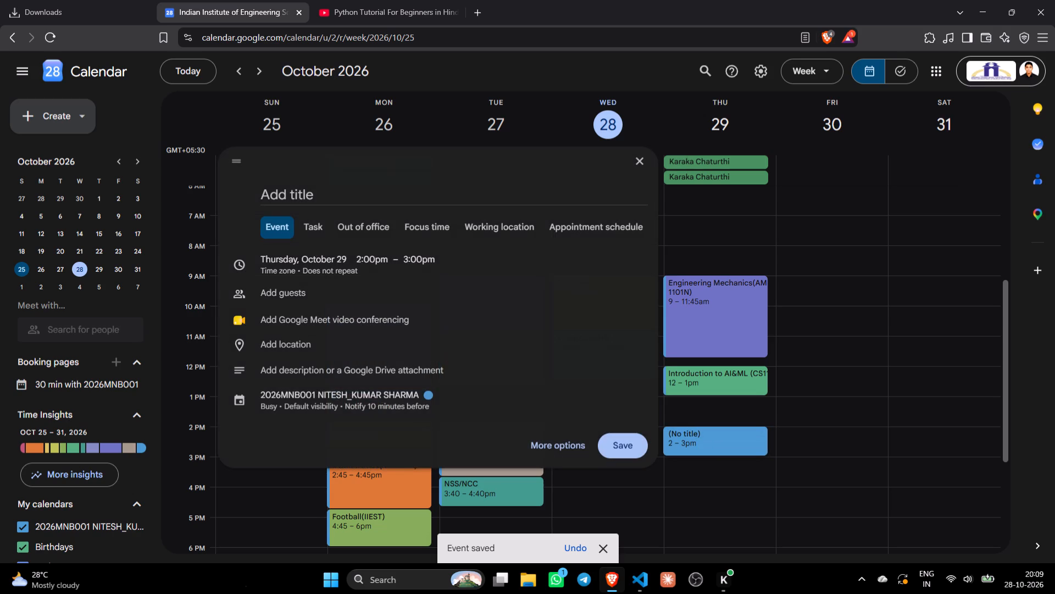
pyautogui.click(703, 444)
pyautogui.click(394, 260)
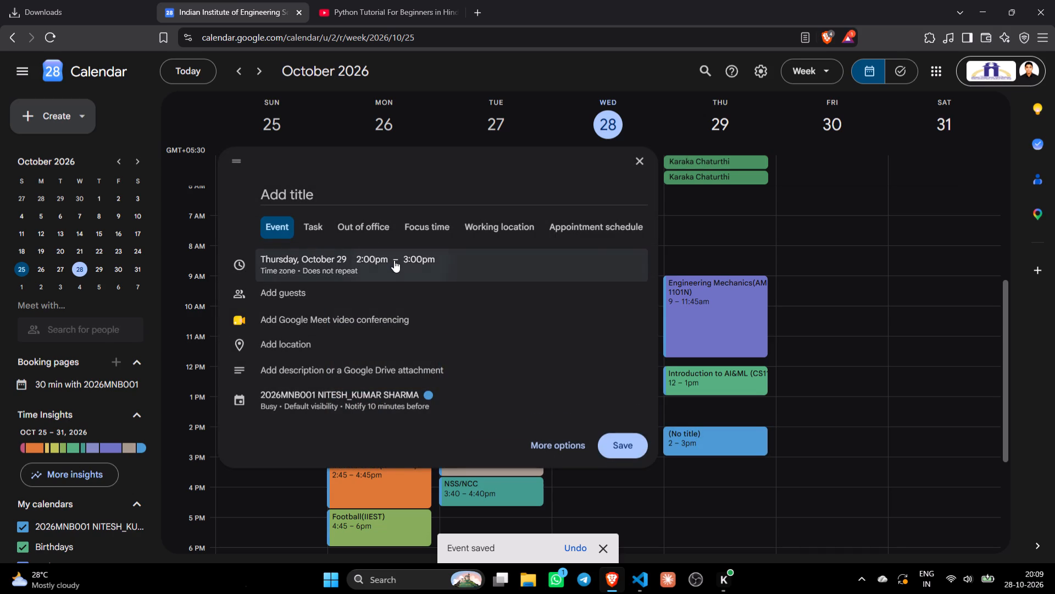
pyautogui.click(394, 260)
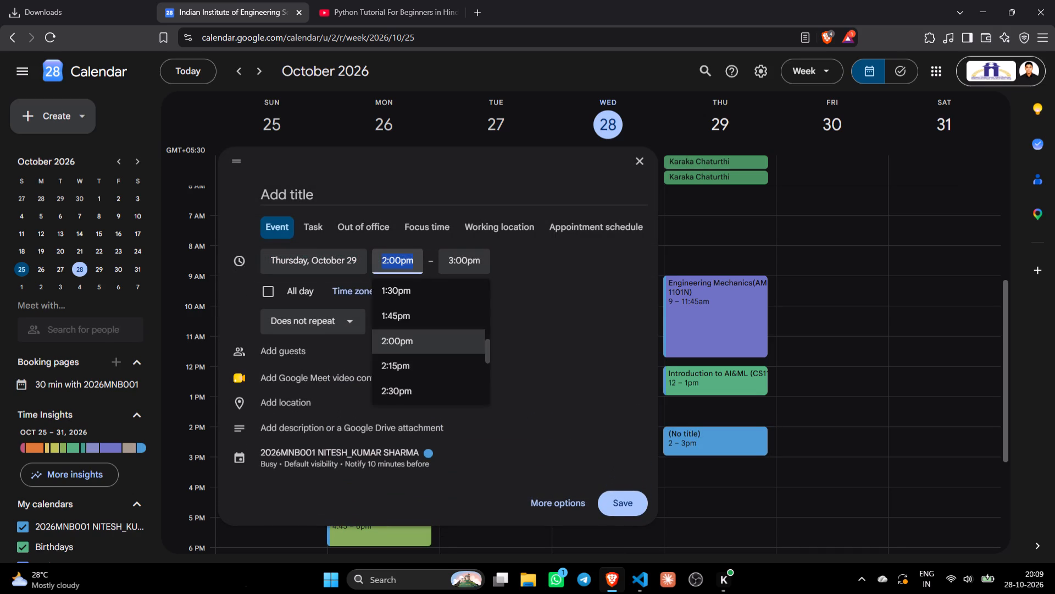
pyautogui.press('BackSpace')
pyautogui.press('2')
pyautogui.press('BackSpace')
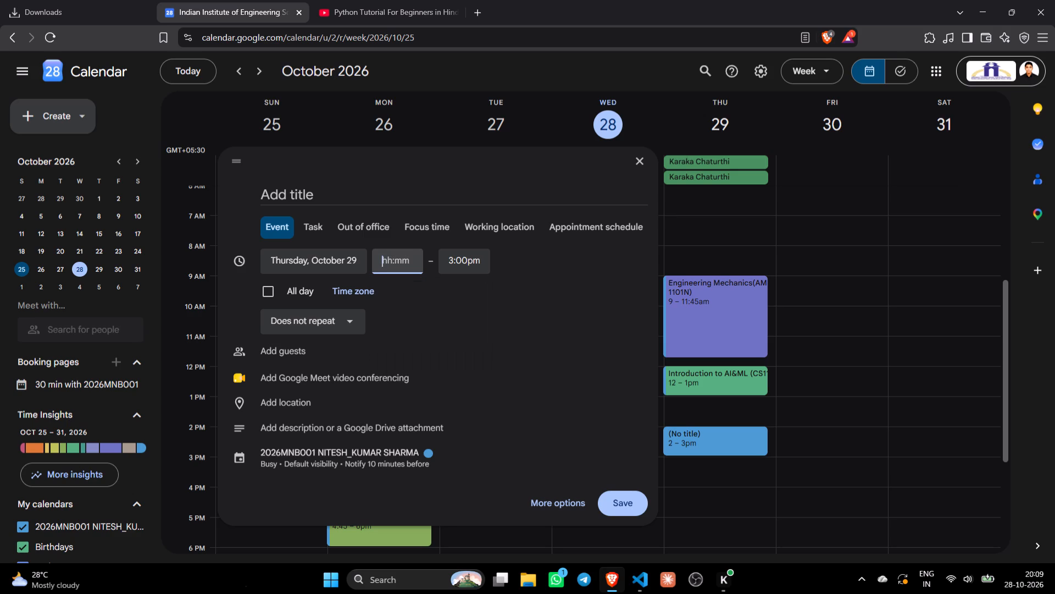
pyautogui.press('1')
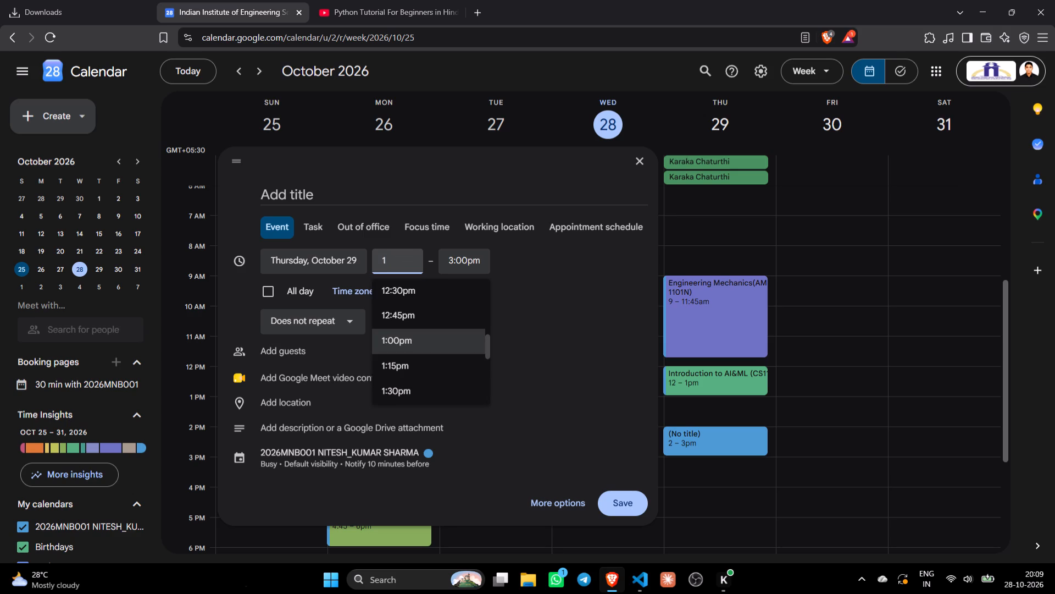
pyautogui.hotkey('shift', ':')
pyautogui.write('50')
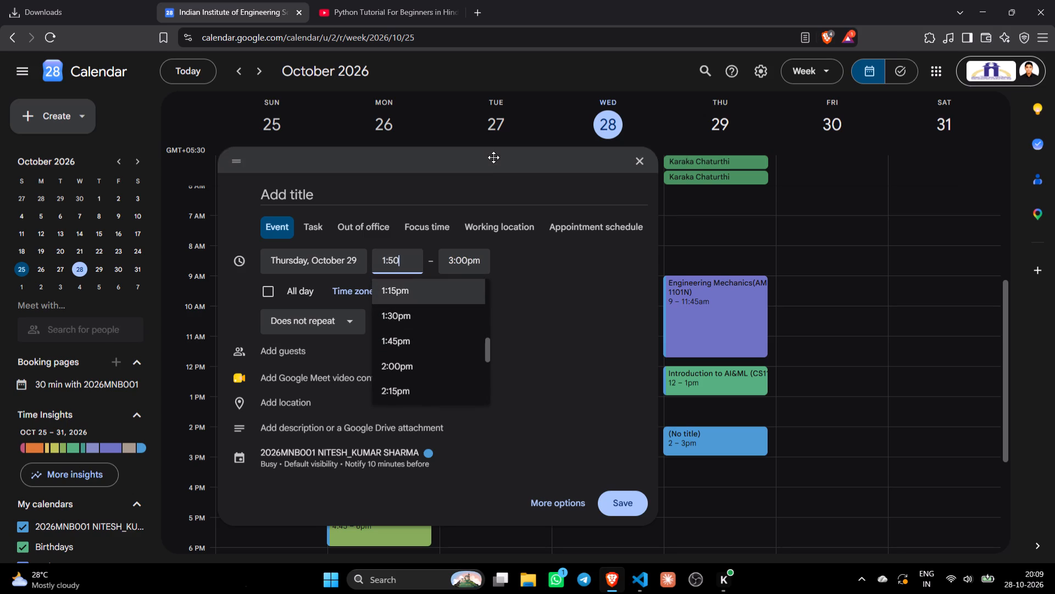
pyautogui.click(475, 265)
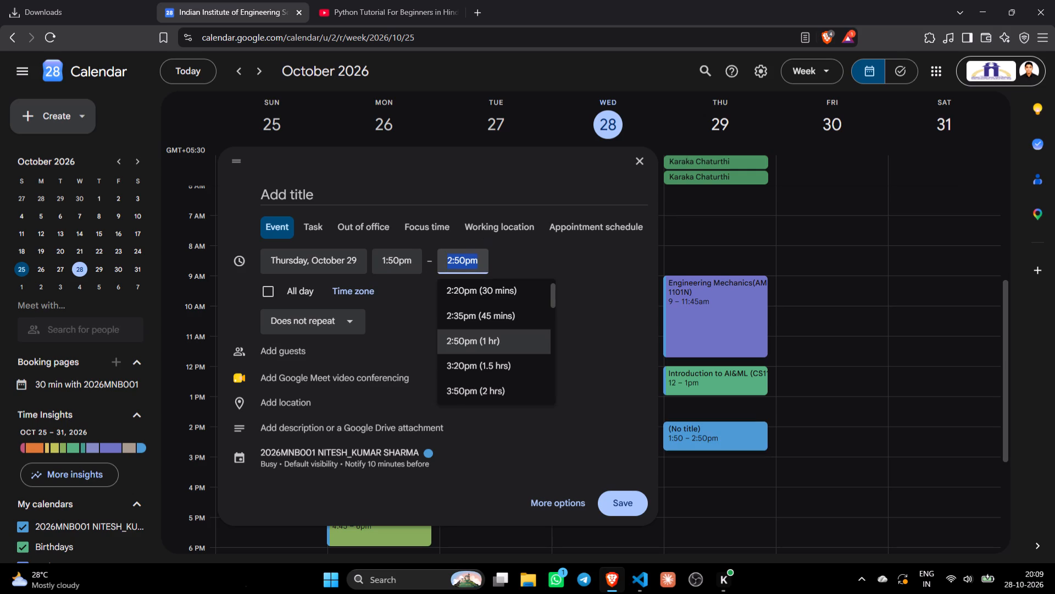
pyautogui.press('BackSpace')
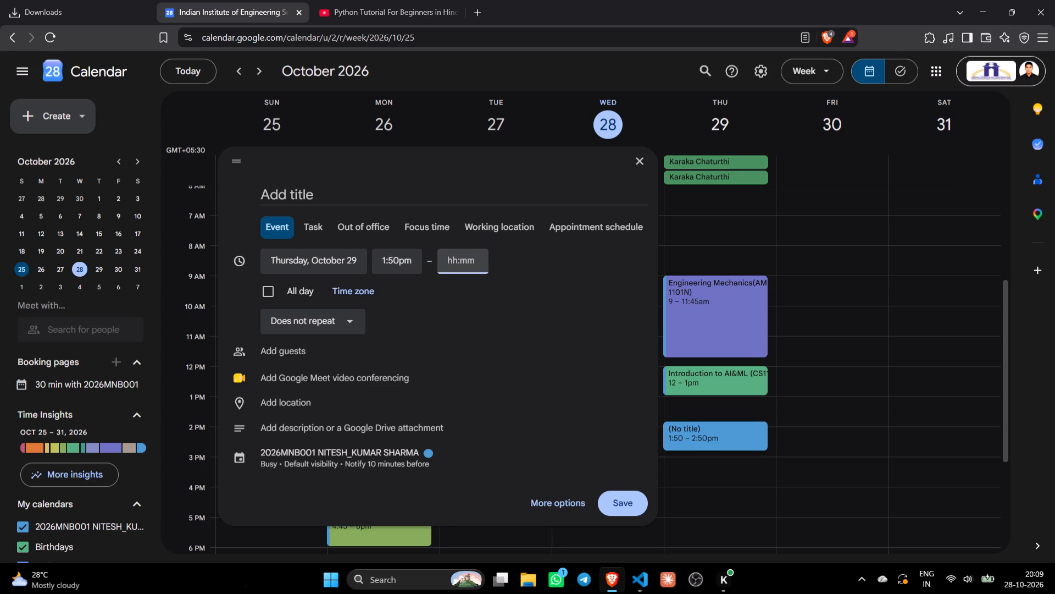
pyautogui.write('4:35')
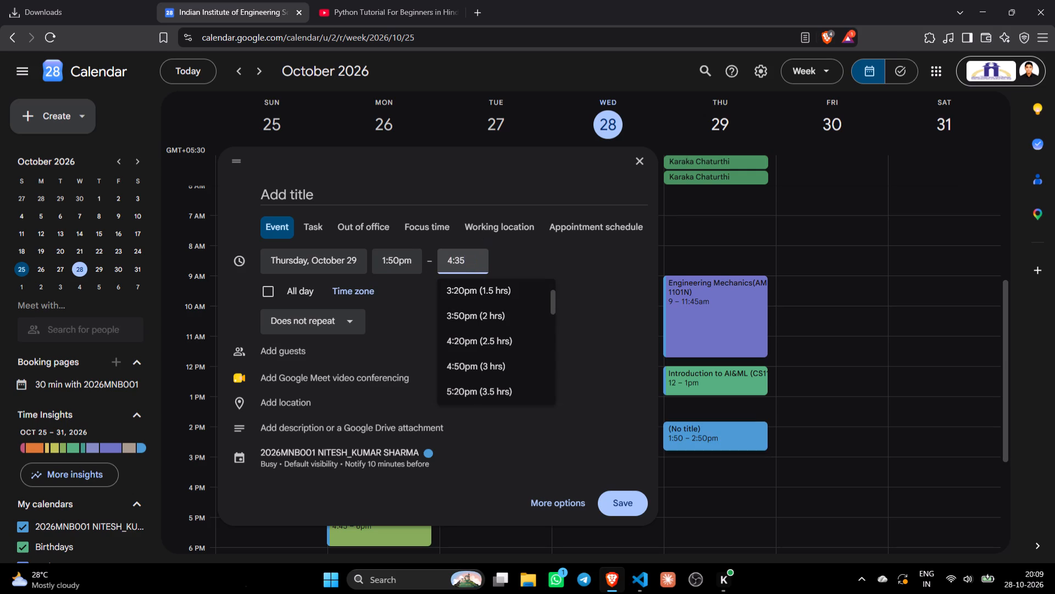
pyautogui.click(617, 501)
# Open Thursday's untitled 1:50pm event for editing and title it Computer Programming Practice(CS 1171N).
pyautogui.click(704, 457)
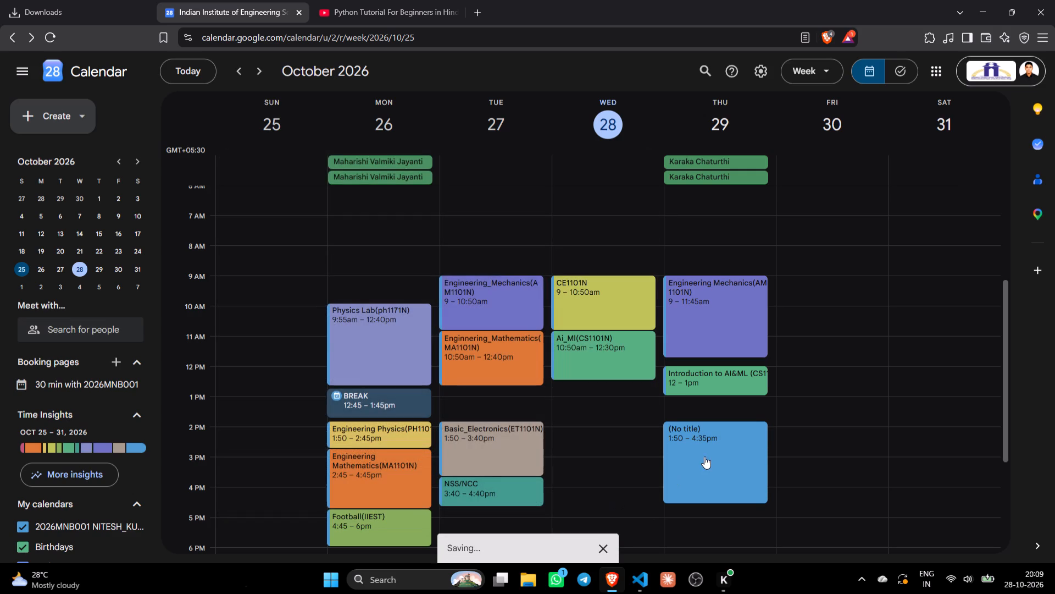
pyautogui.click(518, 277)
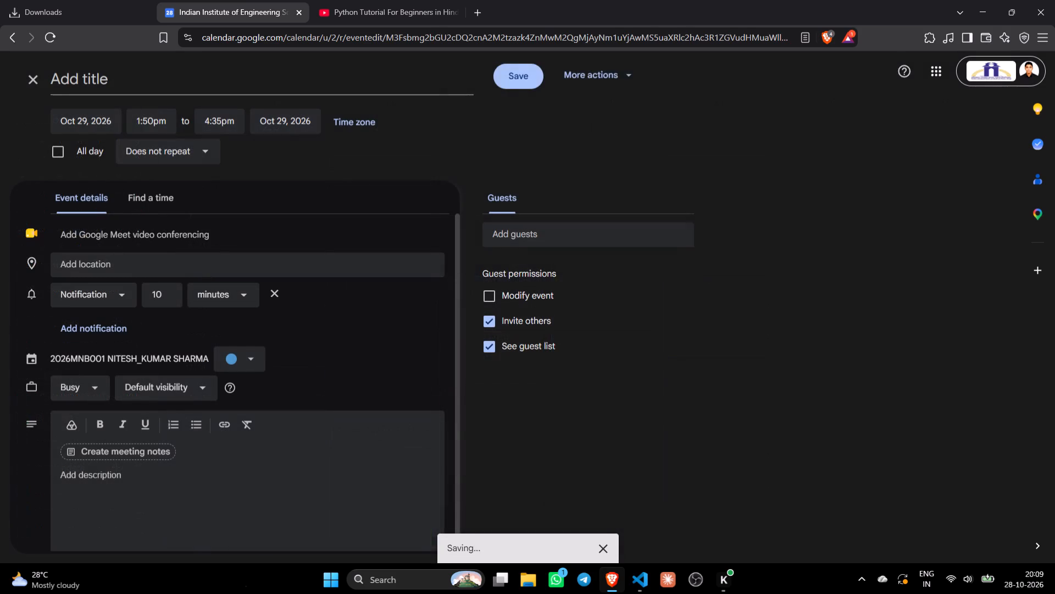
pyautogui.click(252, 68)
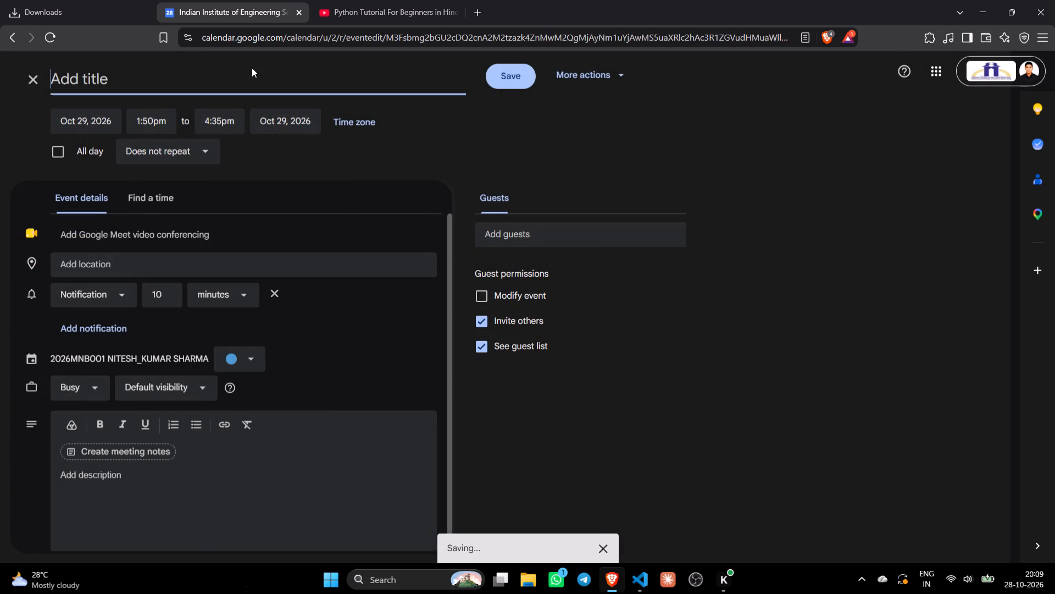
pyautogui.click(252, 68)
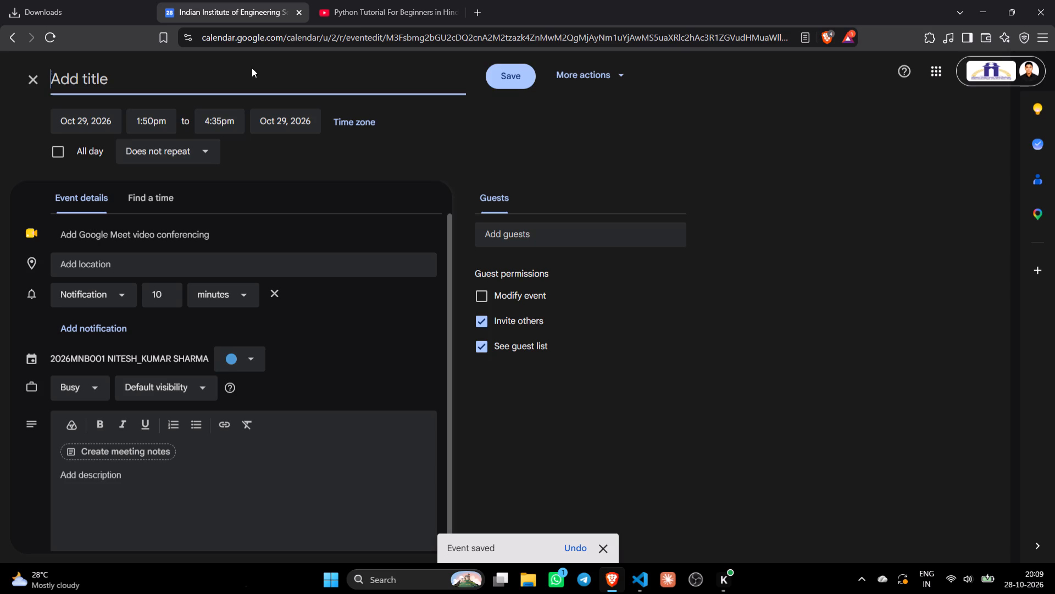
pyautogui.write('Computer Programi')
pyautogui.press('BackSpace')
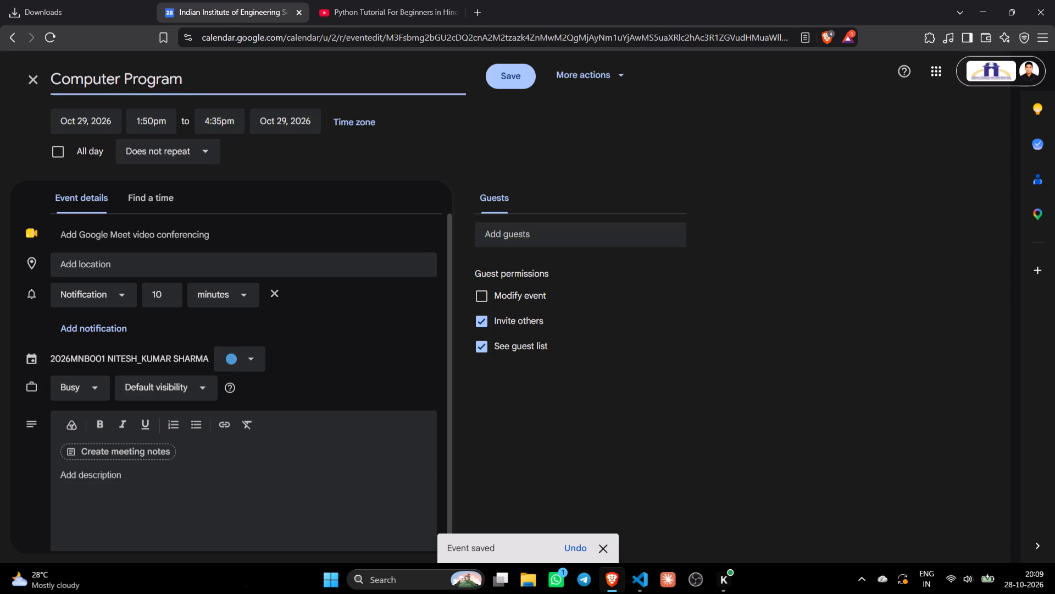
pyautogui.write('ming')
pyautogui.press('space')
pyautogui.write('La')
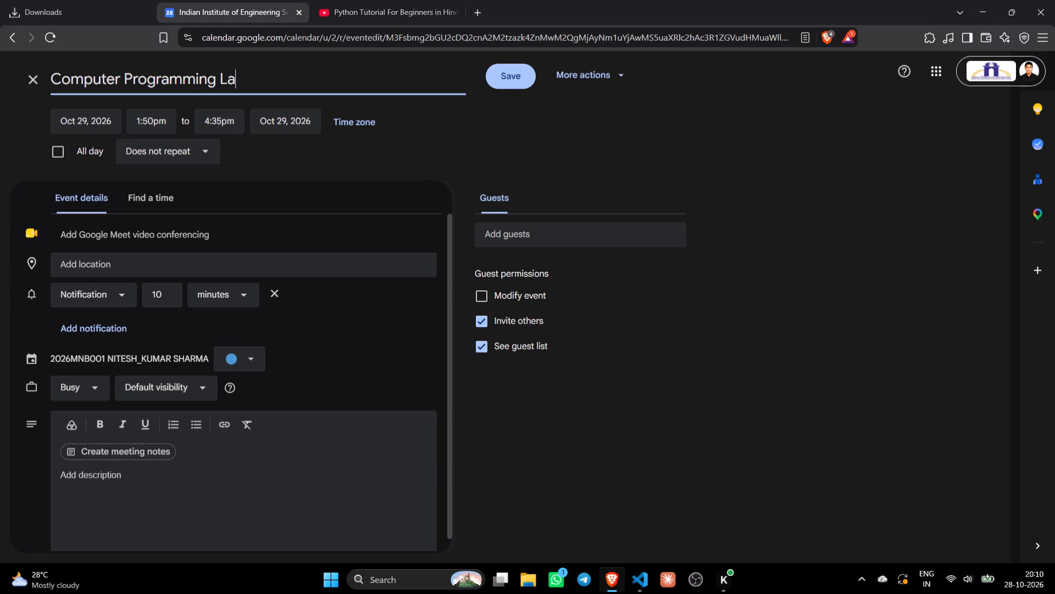
pyautogui.press('BackSpace')
pyautogui.press('BackSpace')
pyautogui.write('Practice')
pyautogui.write('(c')
pyautogui.press('BackSpace')
pyautogui.write('CS')
pyautogui.press('space')
pyautogui.write('1171n0')
pyautogui.press('BackSpace')
pyautogui.press('BackSpace')
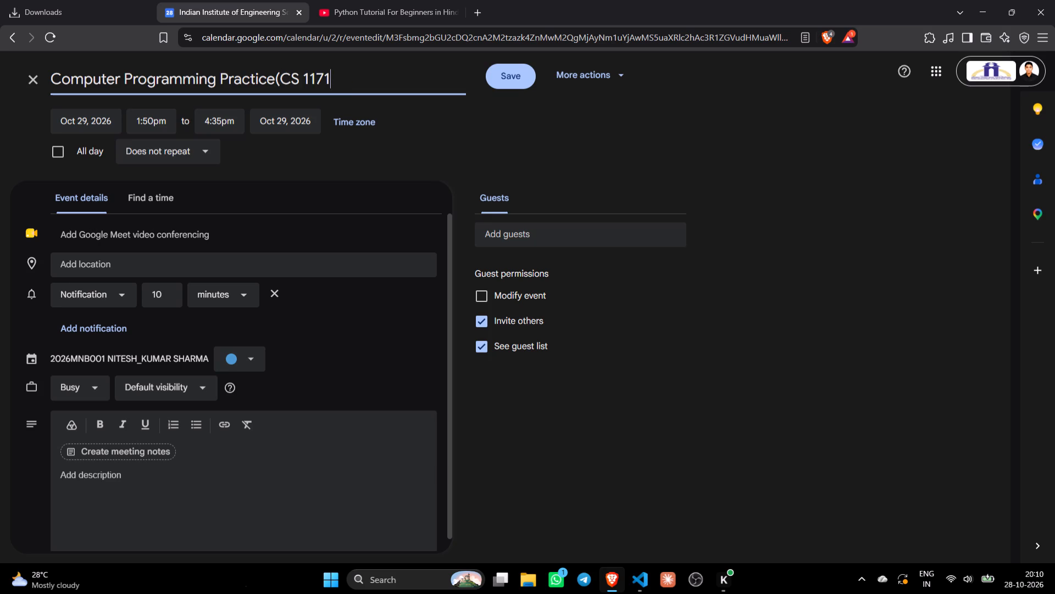
pyautogui.write('N)')
# Give the Computer Programming Practice event the purple Grape colour and save it.
pyautogui.click(230, 350)
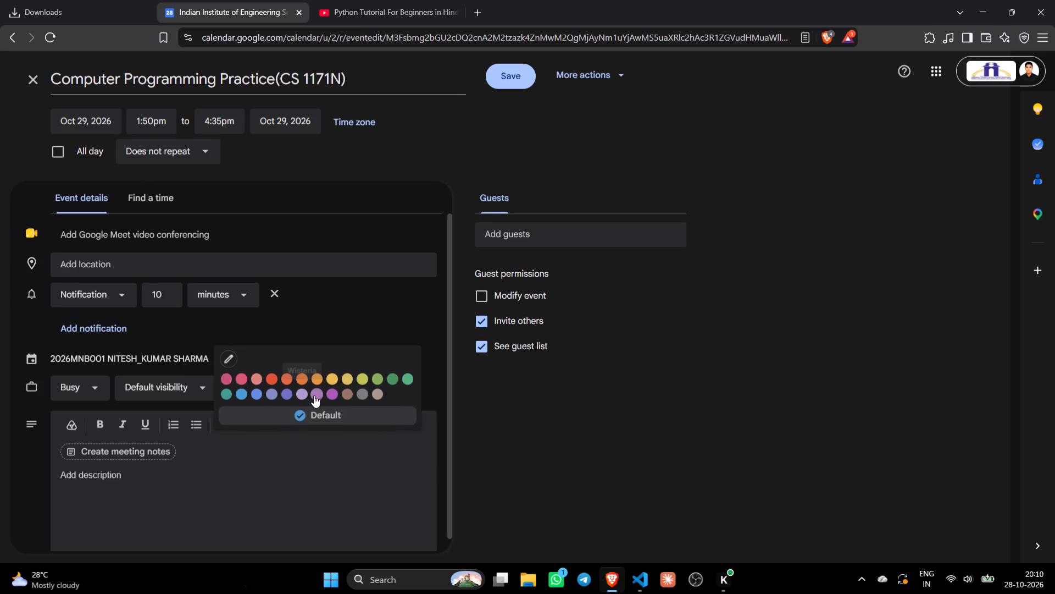
pyautogui.click(329, 397)
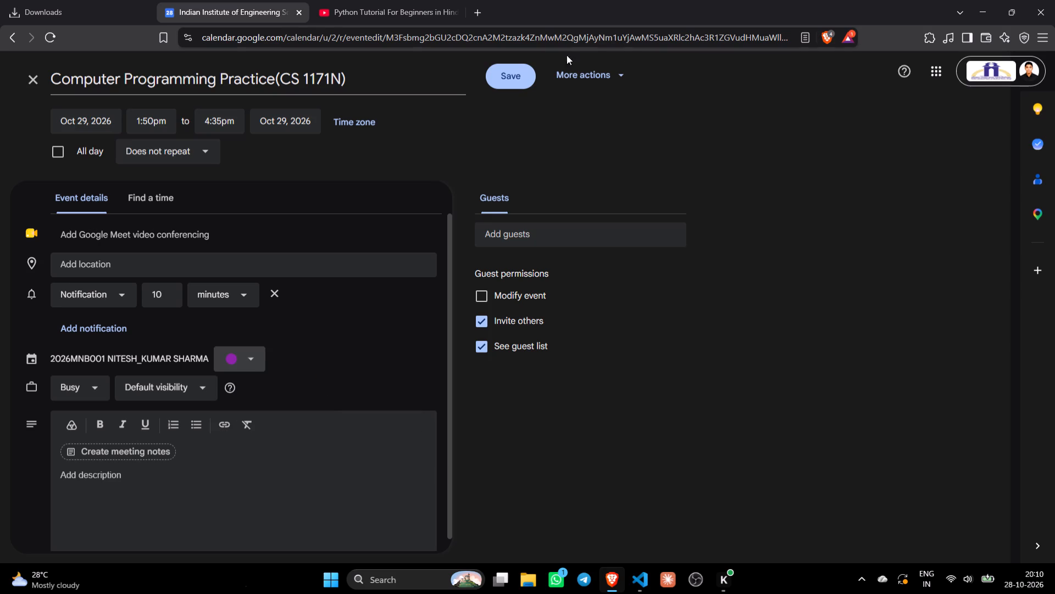
pyautogui.click(523, 79)
# Start a new event on Friday, October 30, from 9:30am to 10:30am, titled Basic Electronics(ET 1101N).
pyautogui.scroll(1, 628, 253)
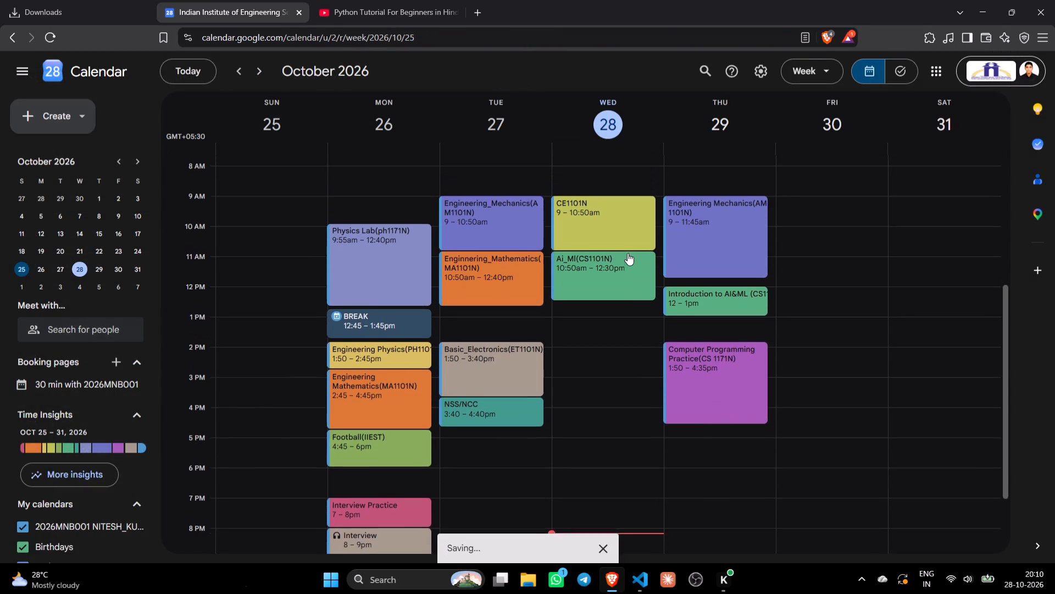
pyautogui.scroll(1, 628, 253)
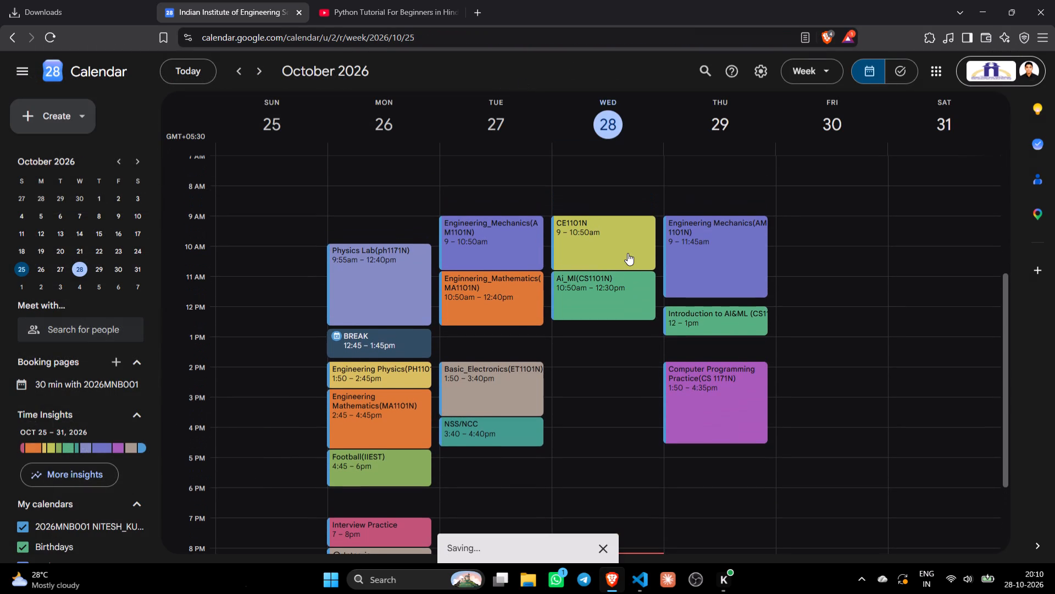
pyautogui.scroll(-1, 628, 253)
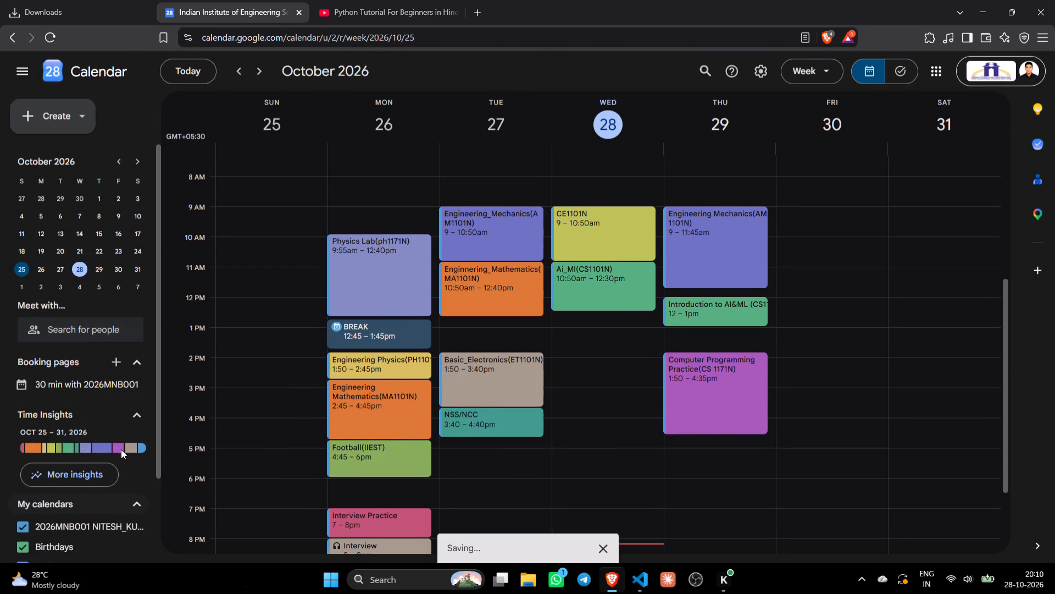
pyautogui.scroll(-1, 272, 411)
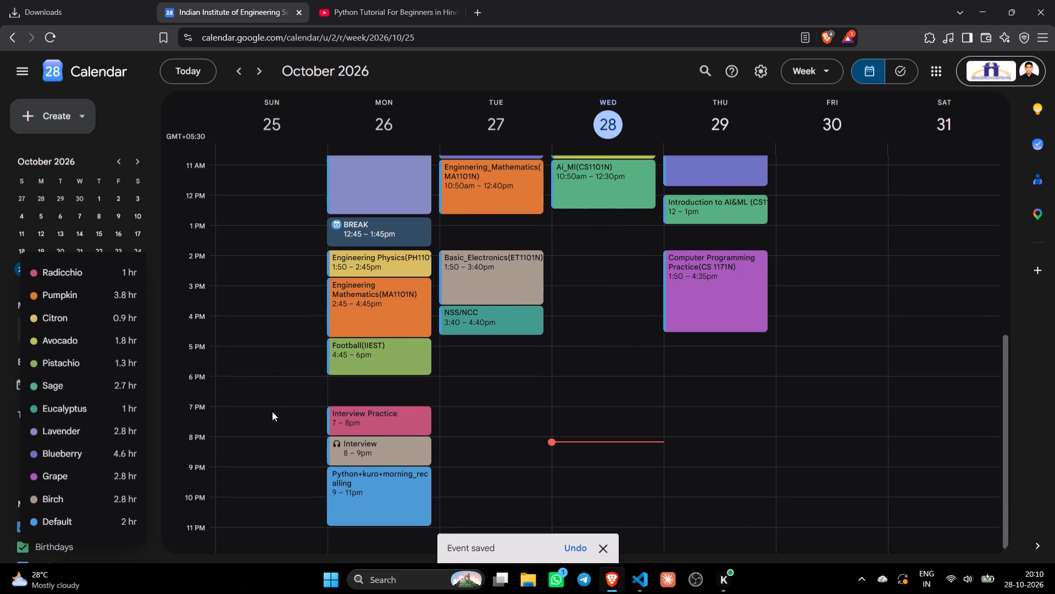
pyautogui.scroll(-1, 272, 411)
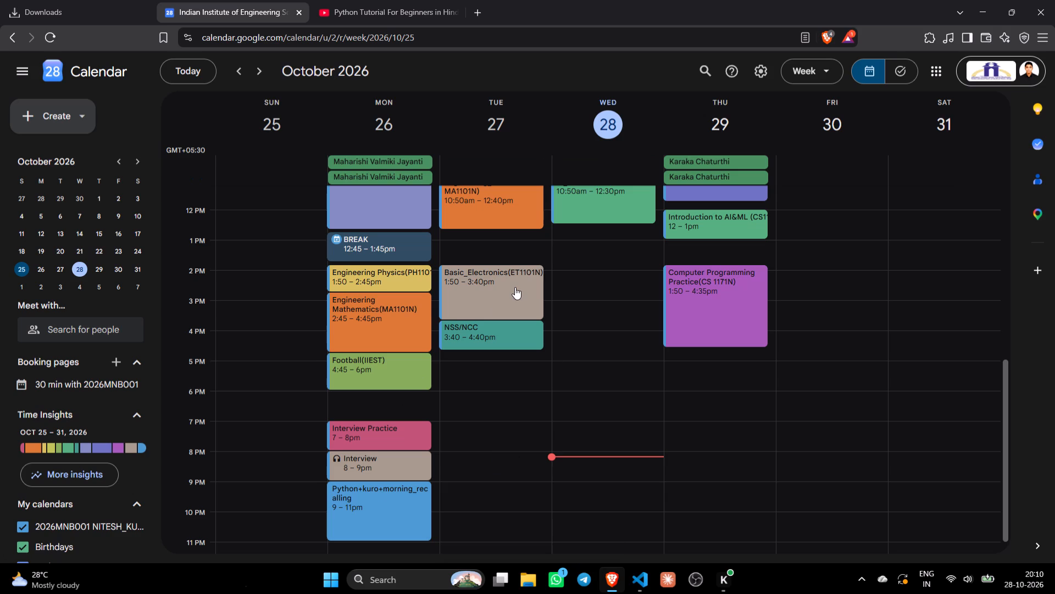
pyautogui.scroll(1, 765, 236)
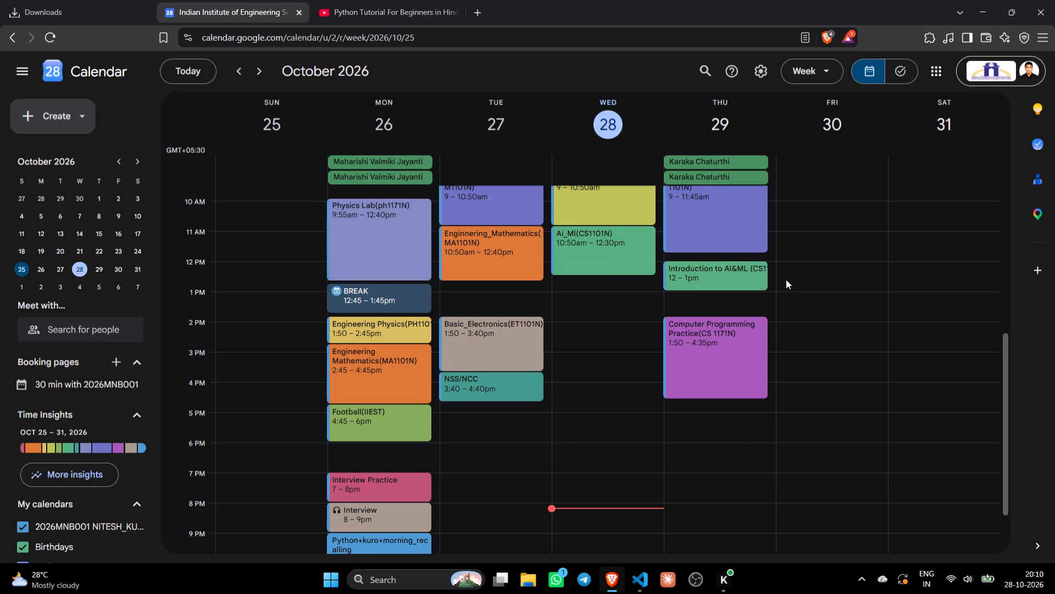
pyautogui.scroll(1, 786, 279)
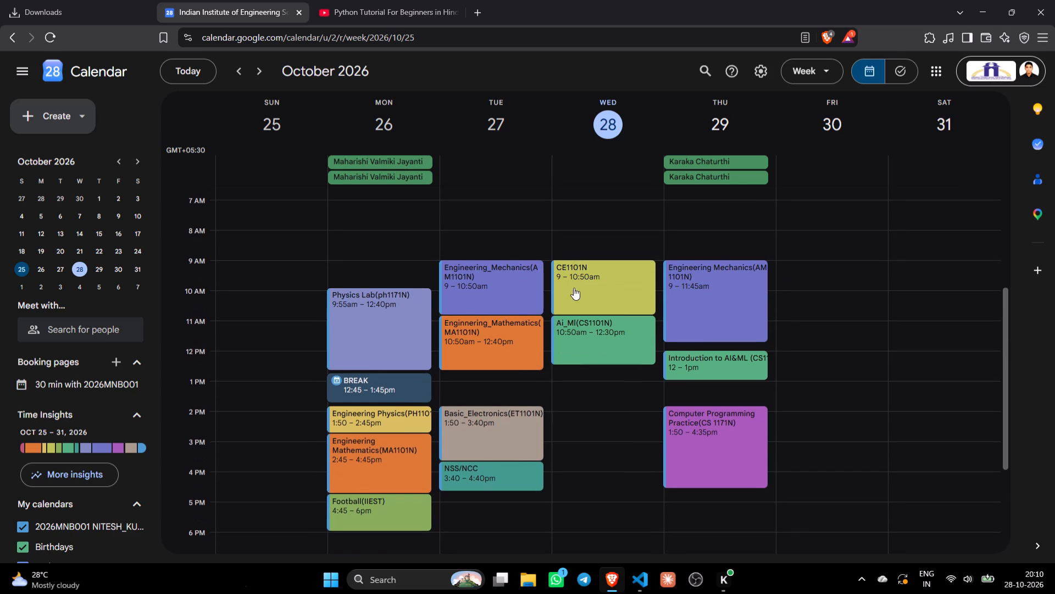
pyautogui.click(835, 282)
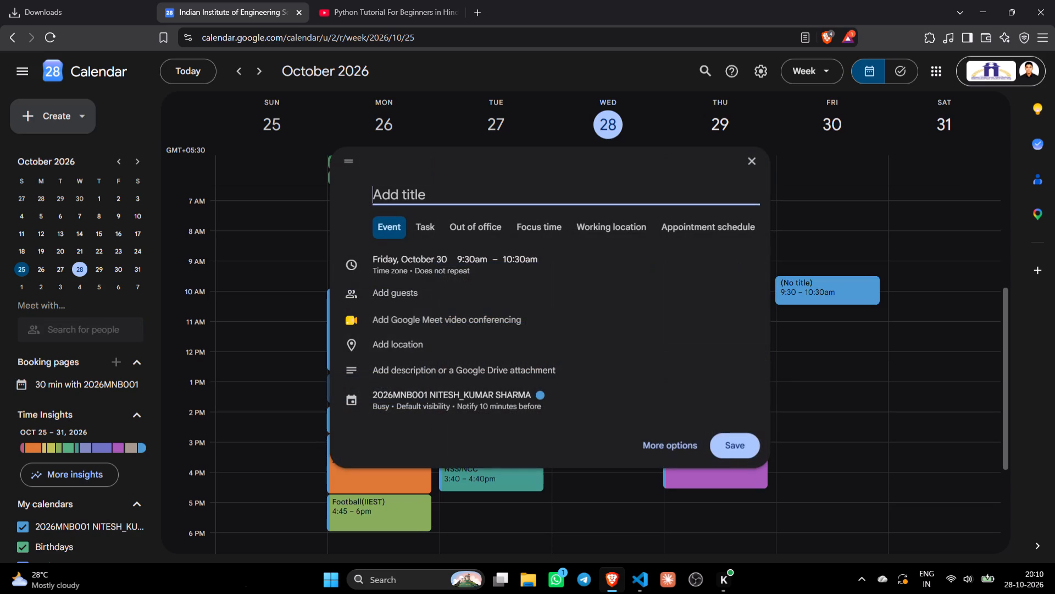
pyautogui.hotkey('shift', 'b')
pyautogui.write('asic Elecr')
pyautogui.press('BackSpace')
pyautogui.write('tronics')
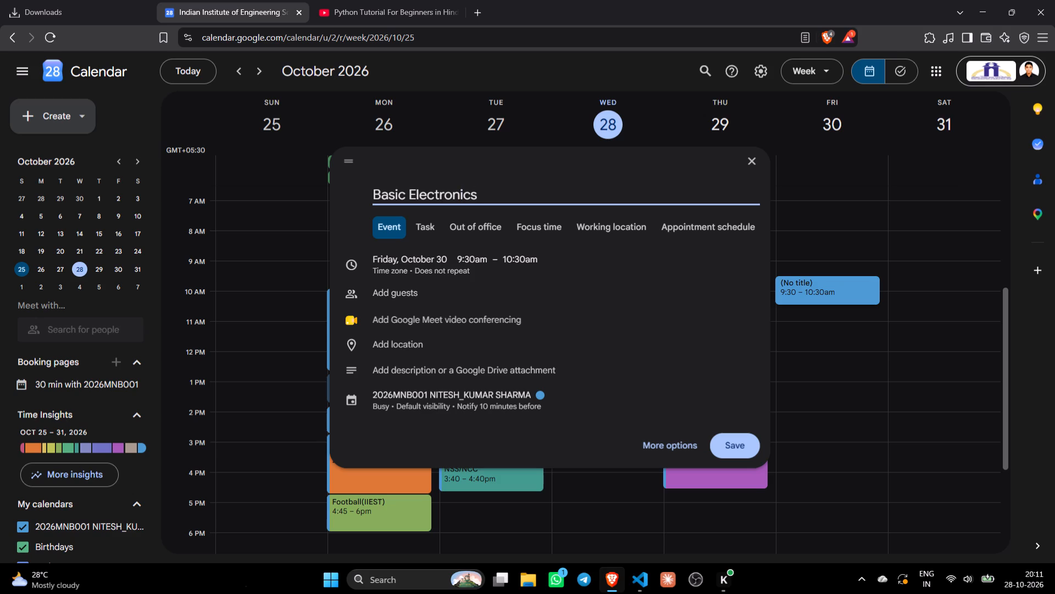
pyautogui.write('(R')
pyautogui.press('BackSpace')
pyautogui.write('ET')
pyautogui.press('space')
pyautogui.write('!')
pyautogui.press('BackSpace')
pyautogui.write('110')
pyautogui.write('1N')
pyautogui.hotkey('shift', ')')
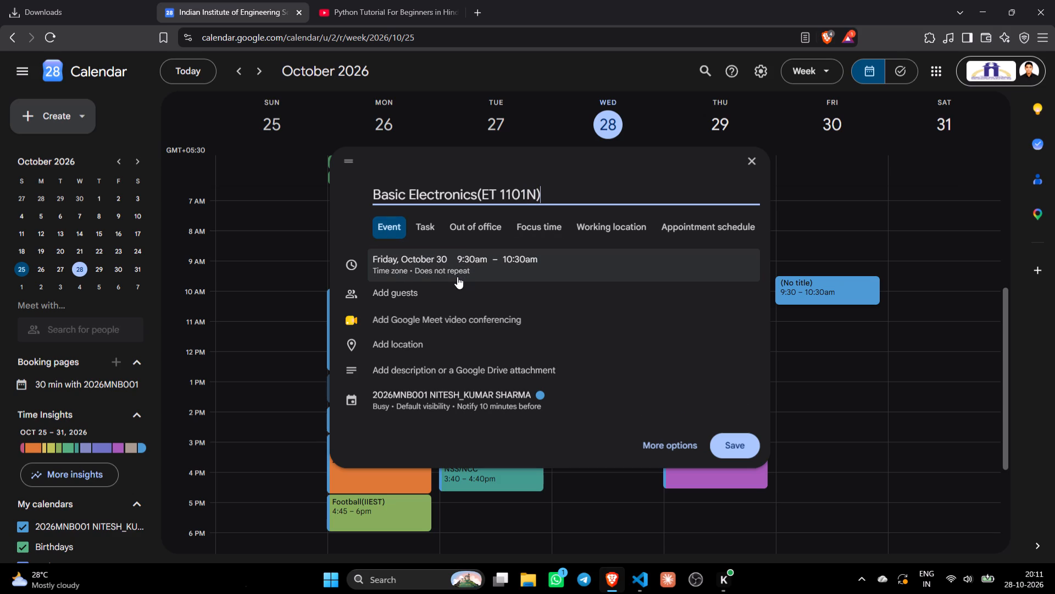
# Give the new Basic Electronics event the same Birch colour as Tuesday's Basic_Electronics(ET1101N) event and save it.
pyautogui.click(542, 397)
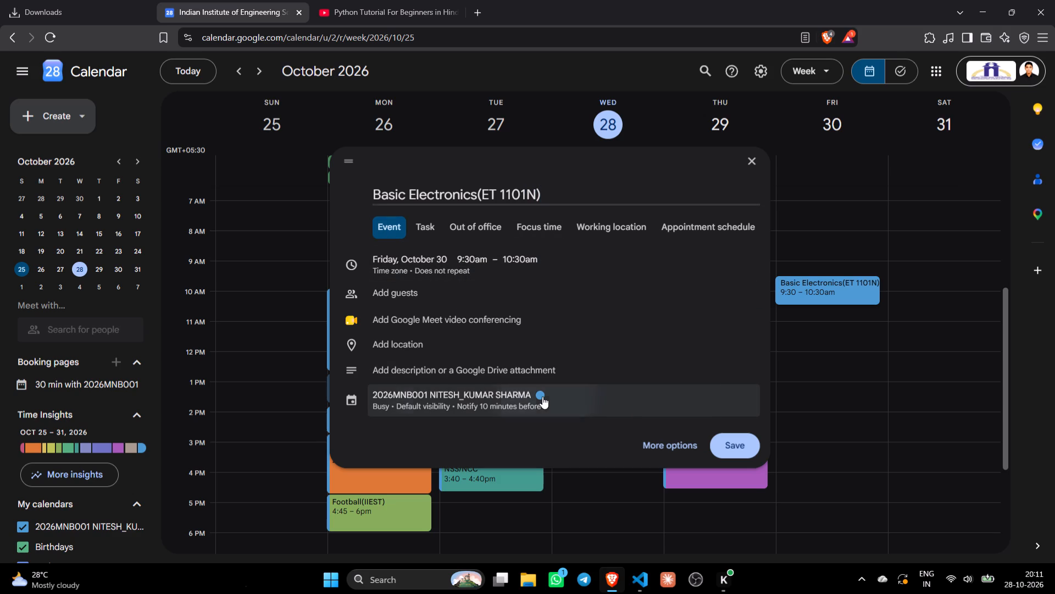
pyautogui.click(566, 345)
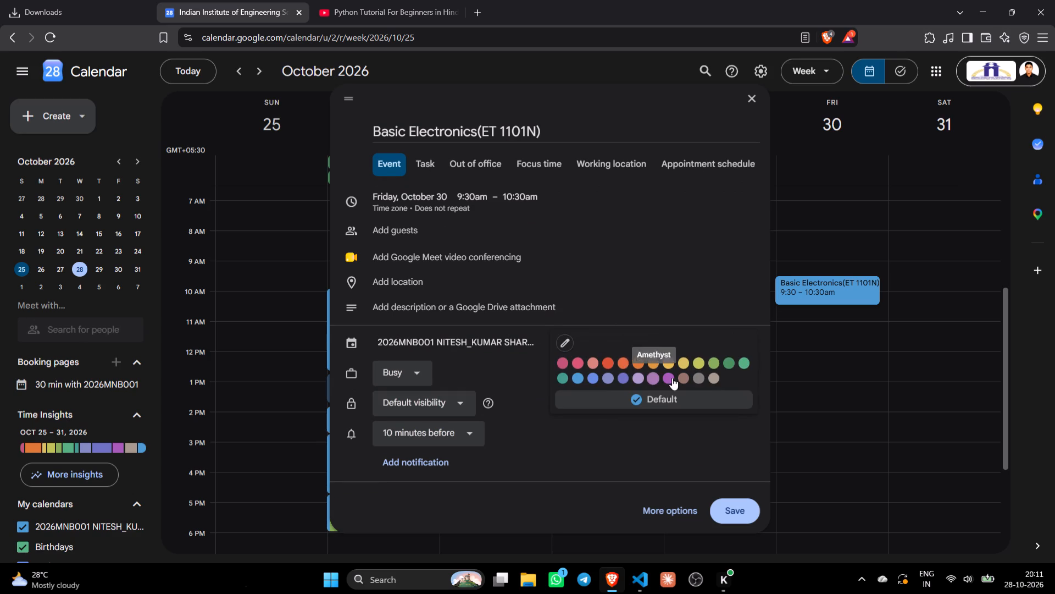
pyautogui.click(712, 376)
pyautogui.click(732, 512)
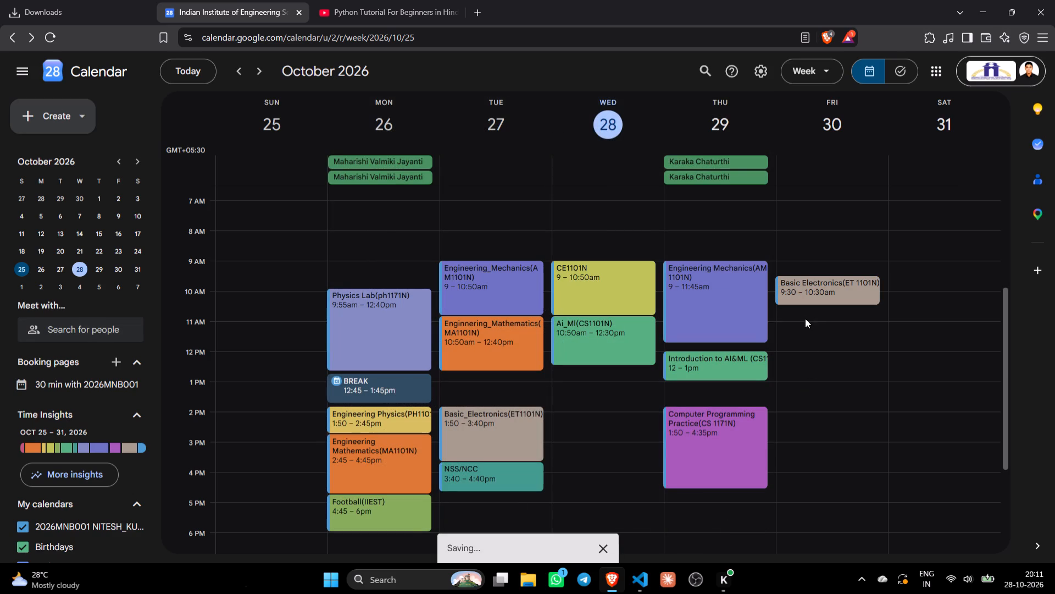
# Reschedule Friday's Basic Electronics(ET 1101N) event to run from 9:00am to 9:55am and save it.
pyautogui.click(826, 276)
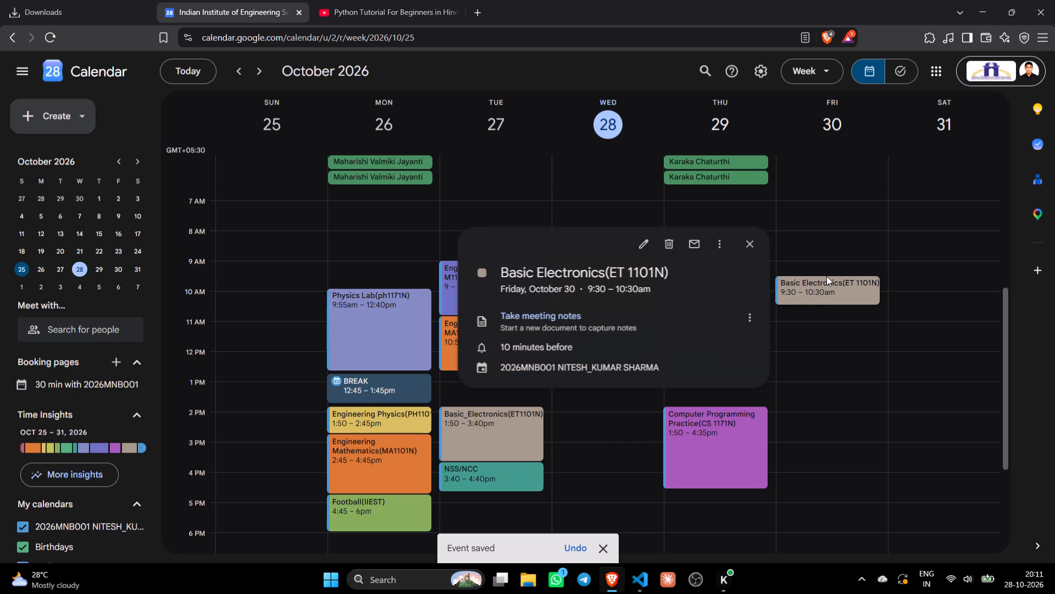
pyautogui.click(643, 243)
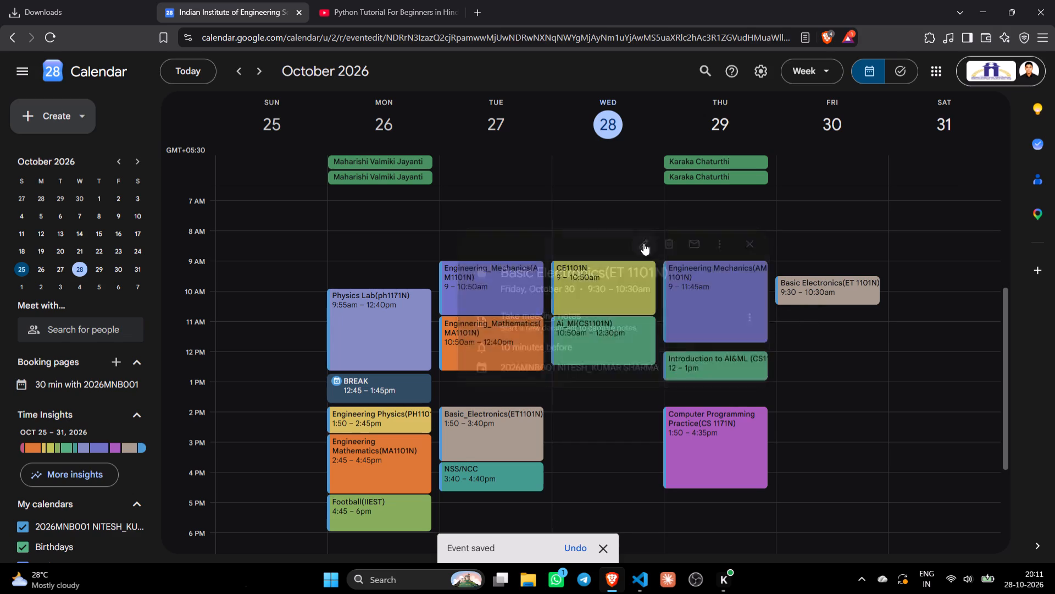
pyautogui.click(153, 121)
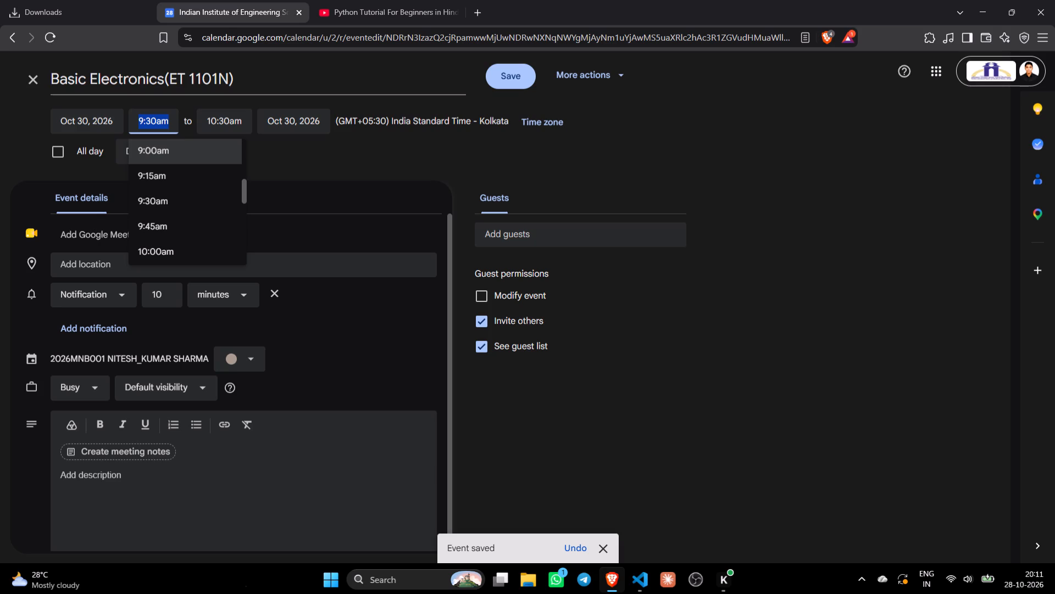
pyautogui.click(155, 156)
pyautogui.click(246, 122)
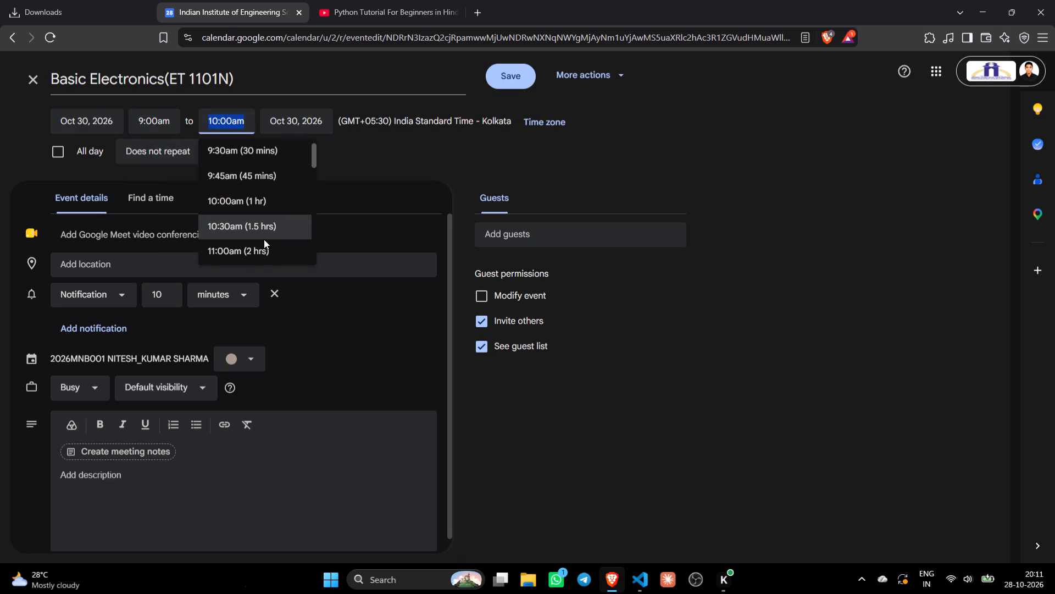
pyautogui.click(264, 179)
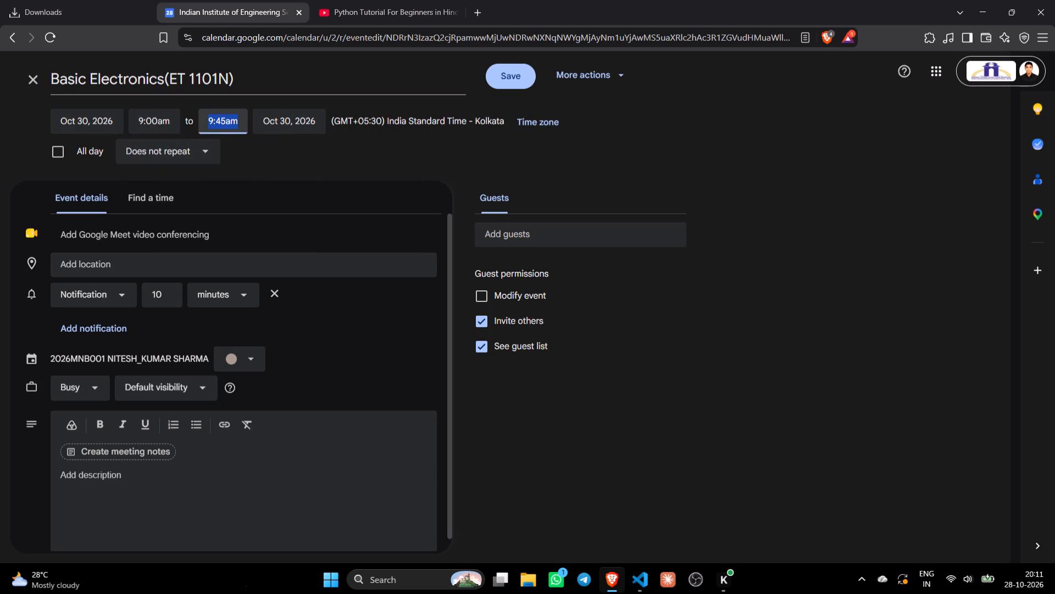
pyautogui.click(224, 122)
pyautogui.press('BackSpace')
pyautogui.press('BackSpace')
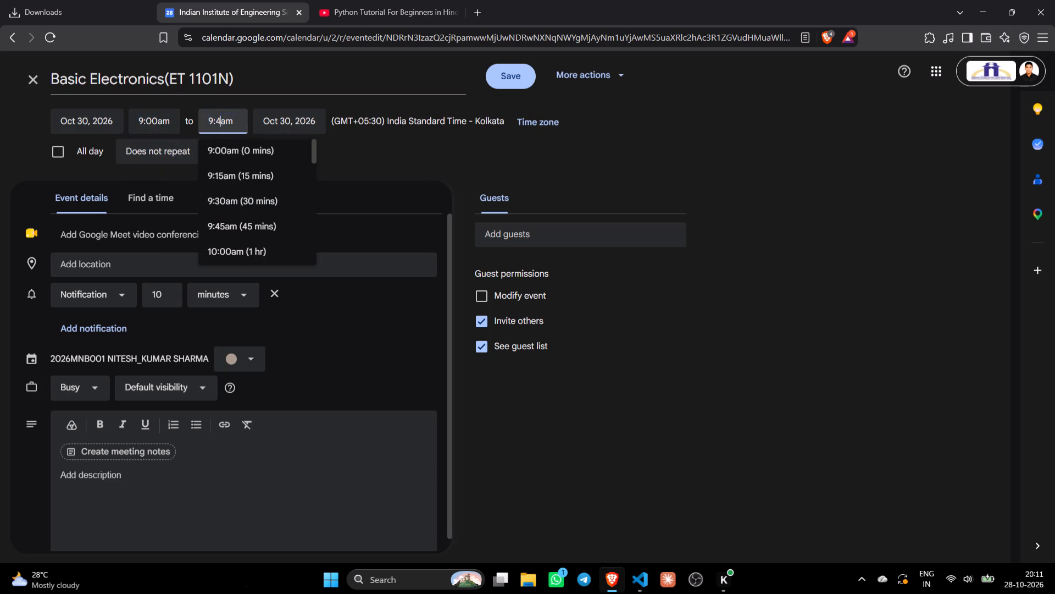
pyautogui.write('55')
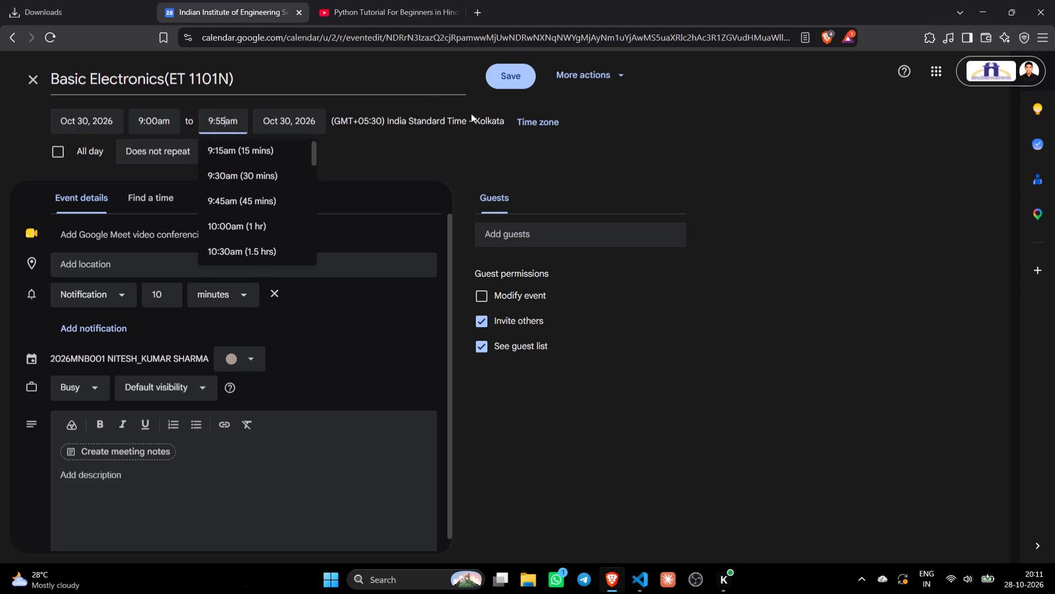
pyautogui.click(510, 82)
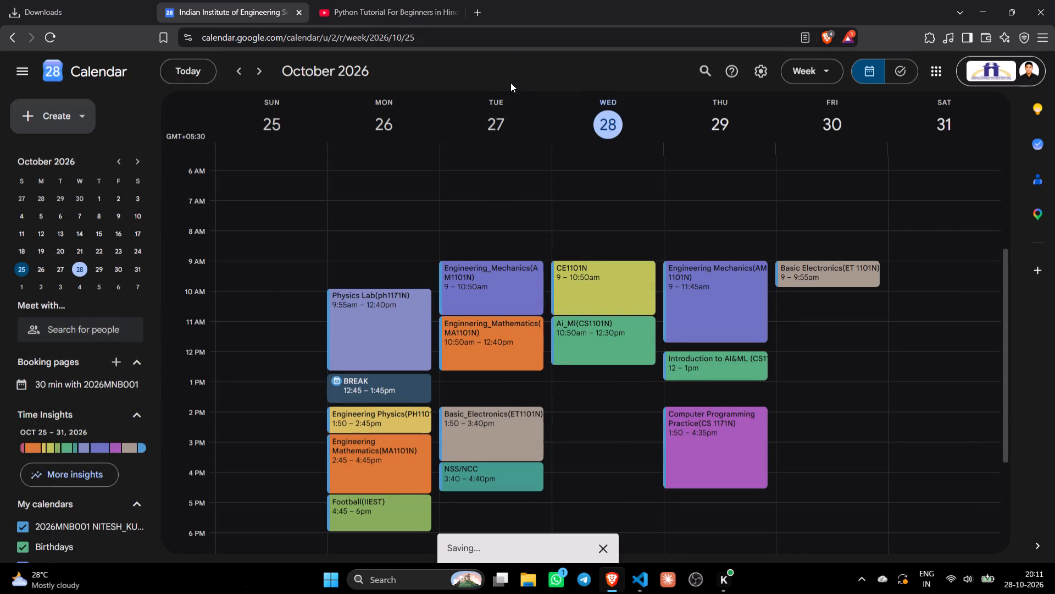
# Start a new event on Friday, October 30, from 10:00am to 11:00am, titled Engineering Physics(PH 1101N).
pyautogui.click(799, 300)
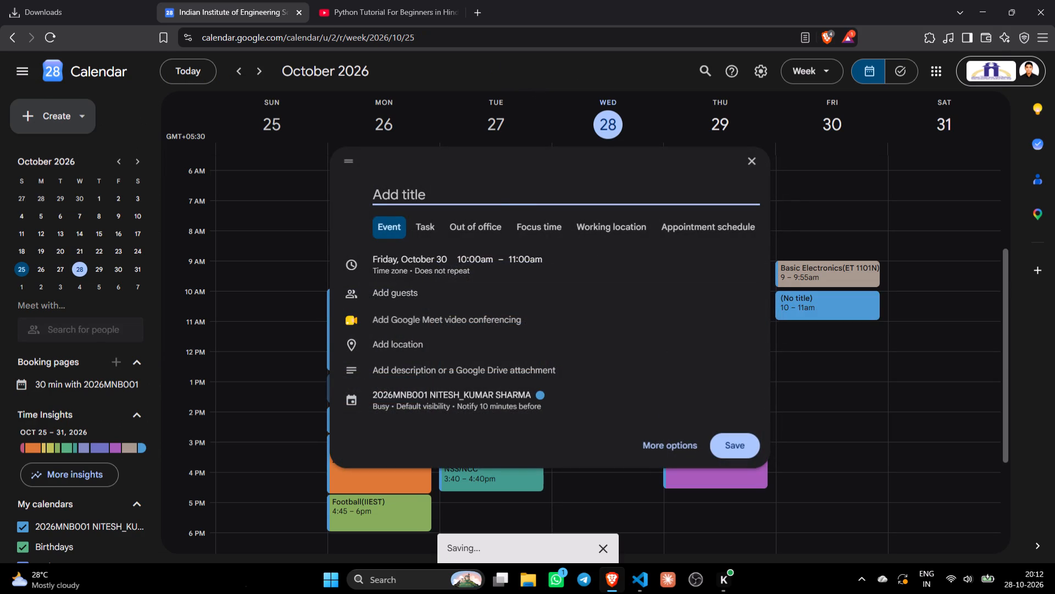
pyautogui.write('Enginne')
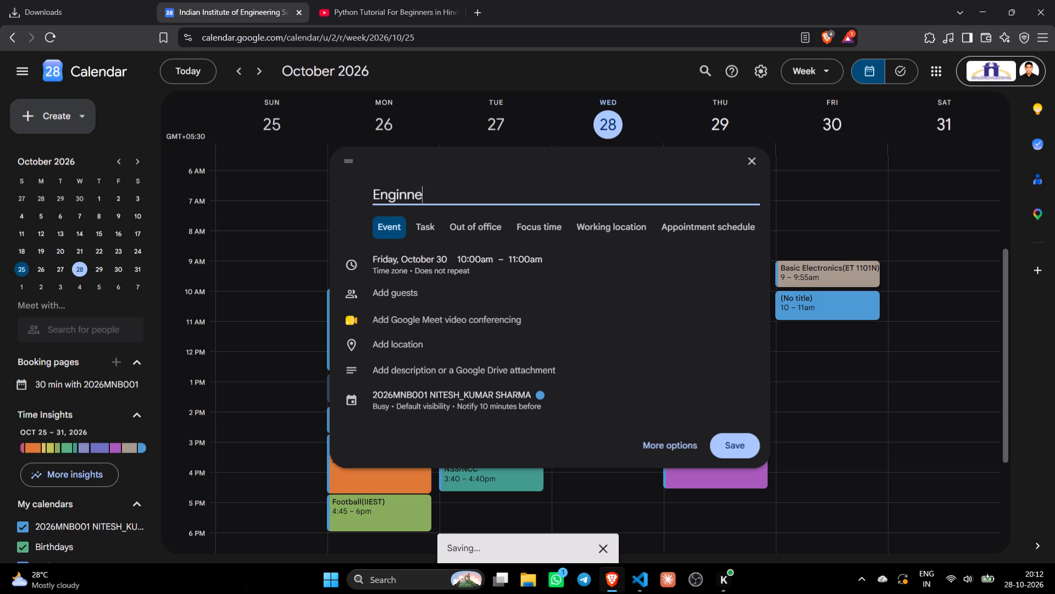
pyautogui.press('BackSpace')
pyautogui.press('BackSpace')
pyautogui.write('eering Physics')
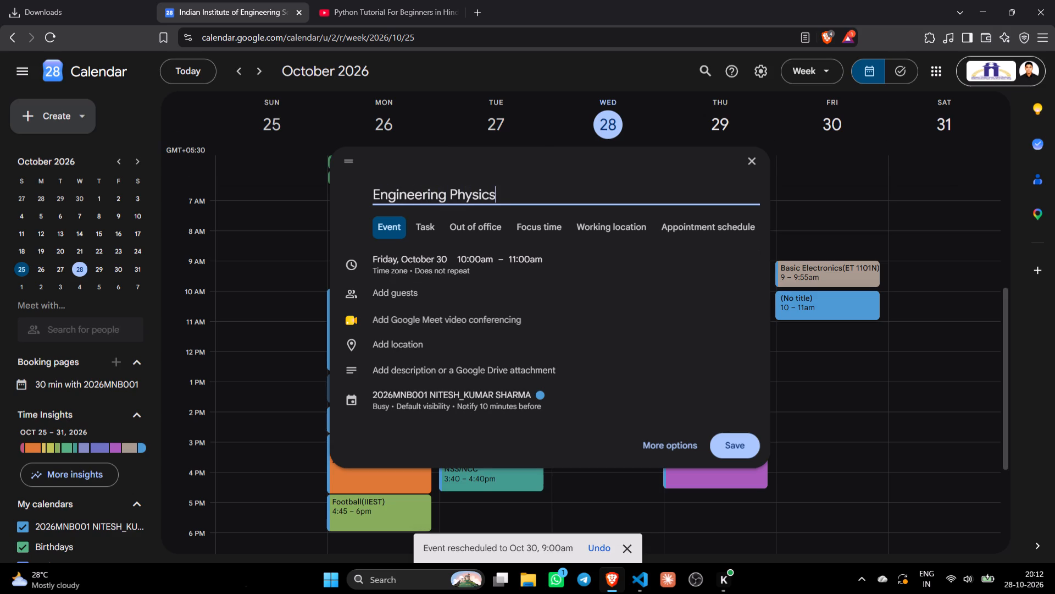
pyautogui.write('(PH 1101n)')
pyautogui.press('BackSpace')
pyautogui.press('BackSpace')
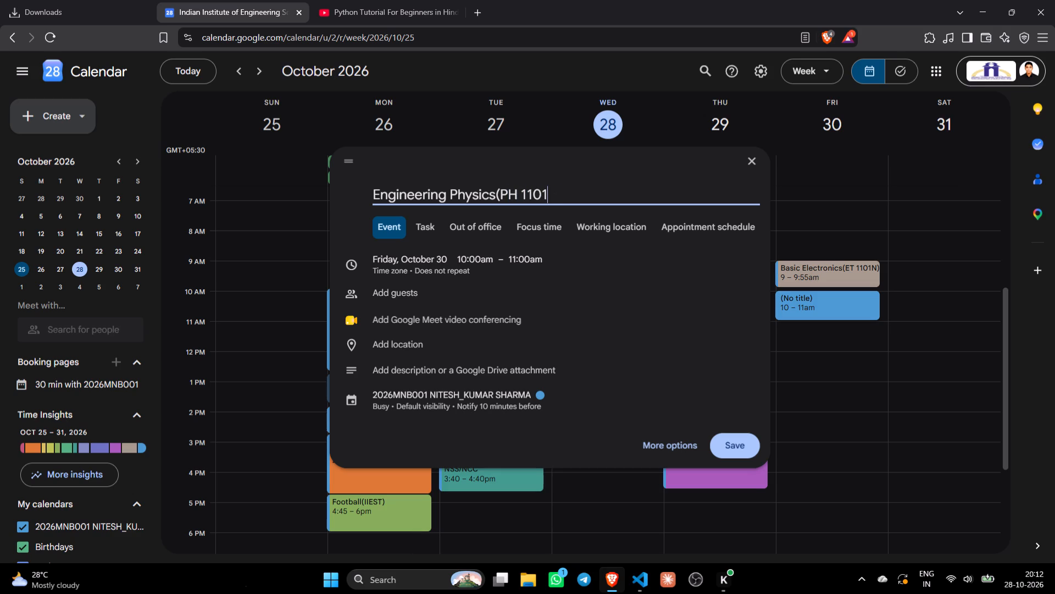
pyautogui.write('N0')
pyautogui.press('BackSpace')
pyautogui.hotkey('shift', ')')
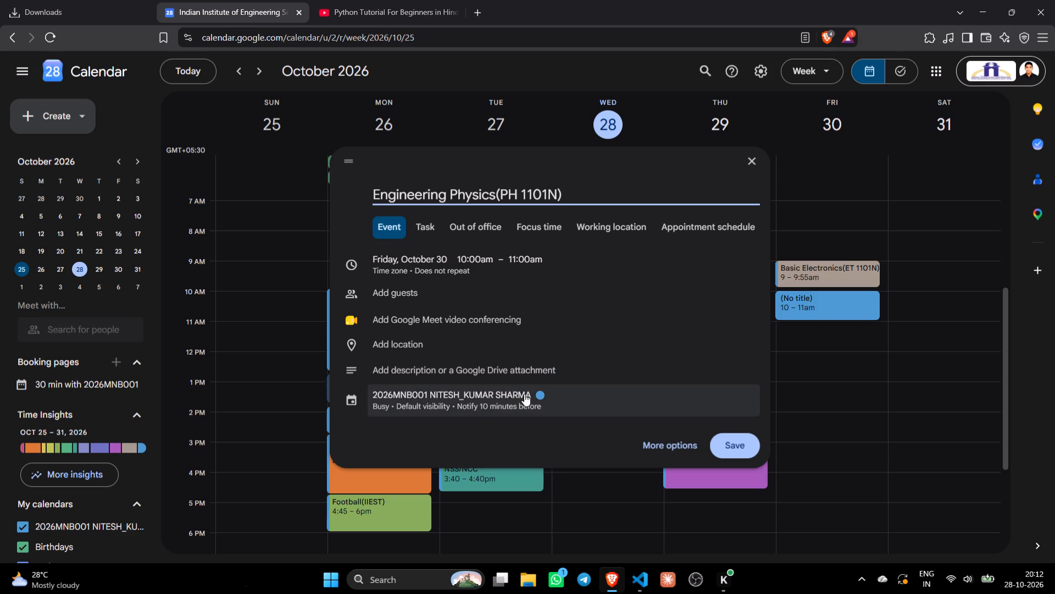
# Give the new Engineering Physics event the yellow Citron colour and save it.
pyautogui.click(524, 394)
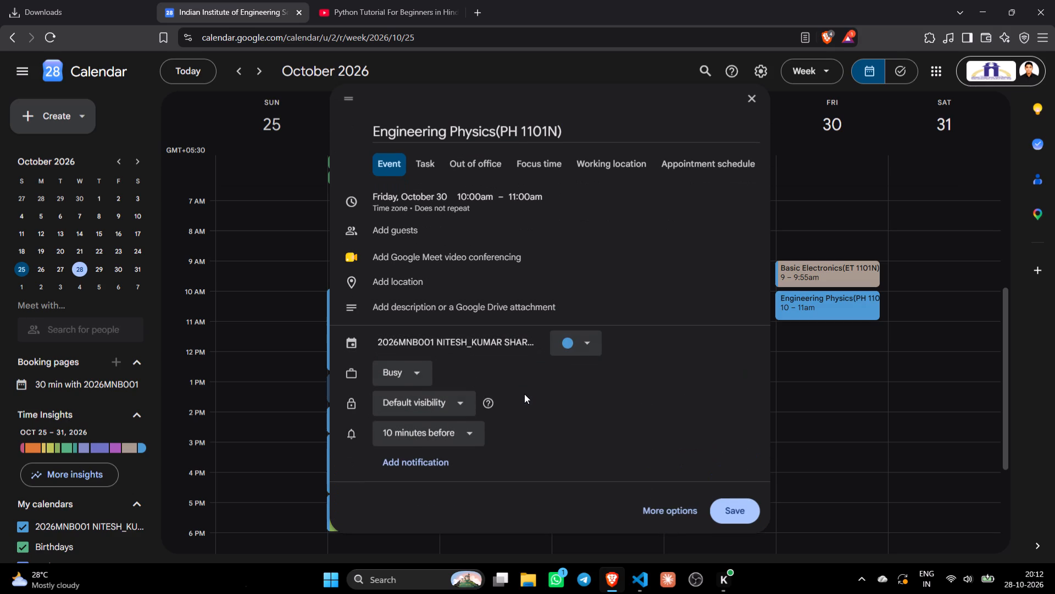
pyautogui.click(590, 348)
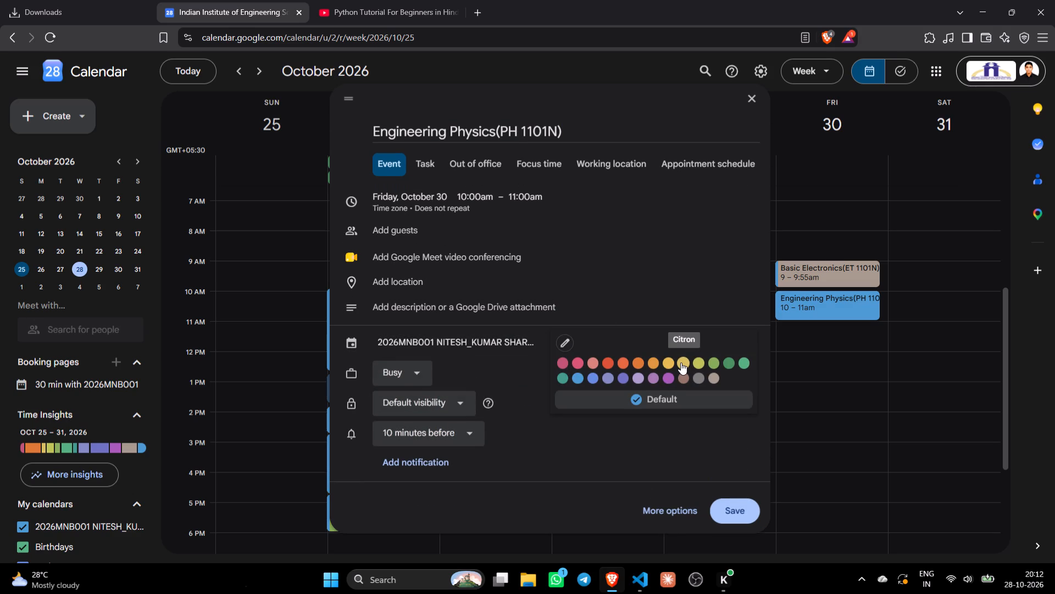
pyautogui.click(680, 362)
pyautogui.click(725, 515)
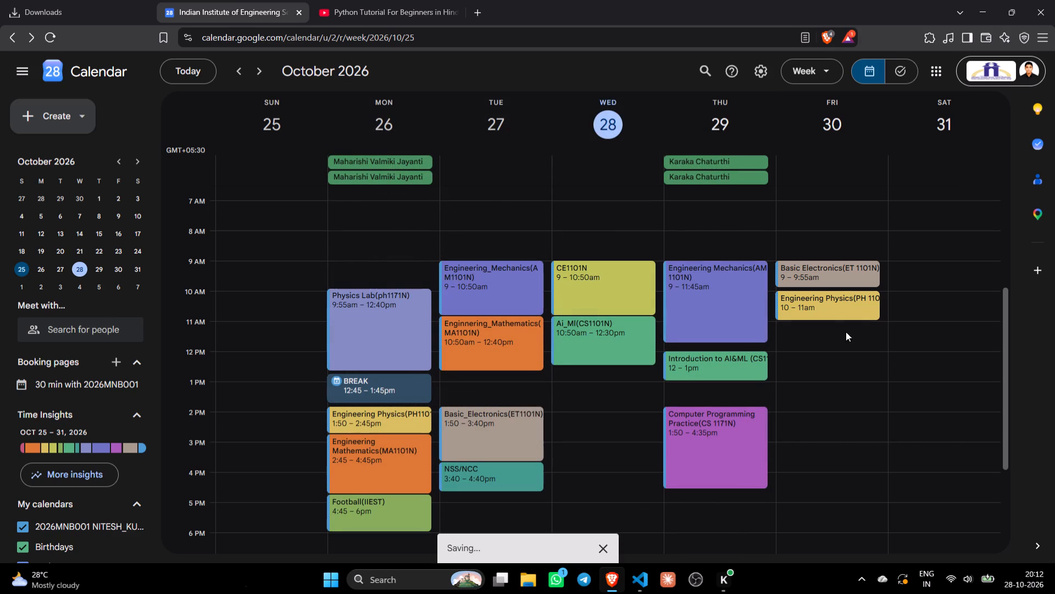
# Open Friday's Engineering Physics(PH 1101N) event for editing and set its end time to 10:50pm.
pyautogui.click(847, 306)
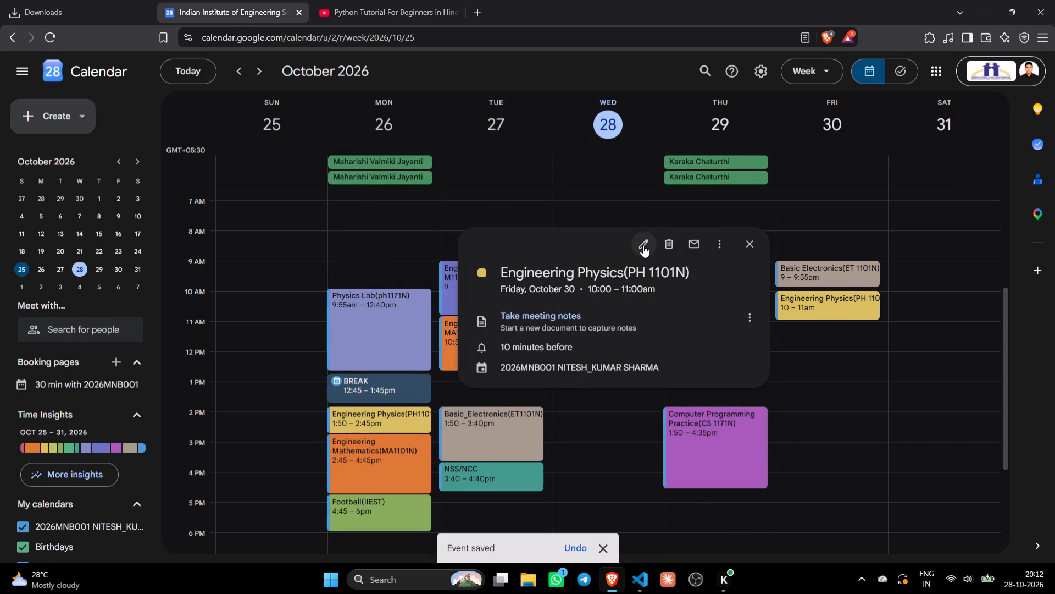
pyautogui.click(642, 244)
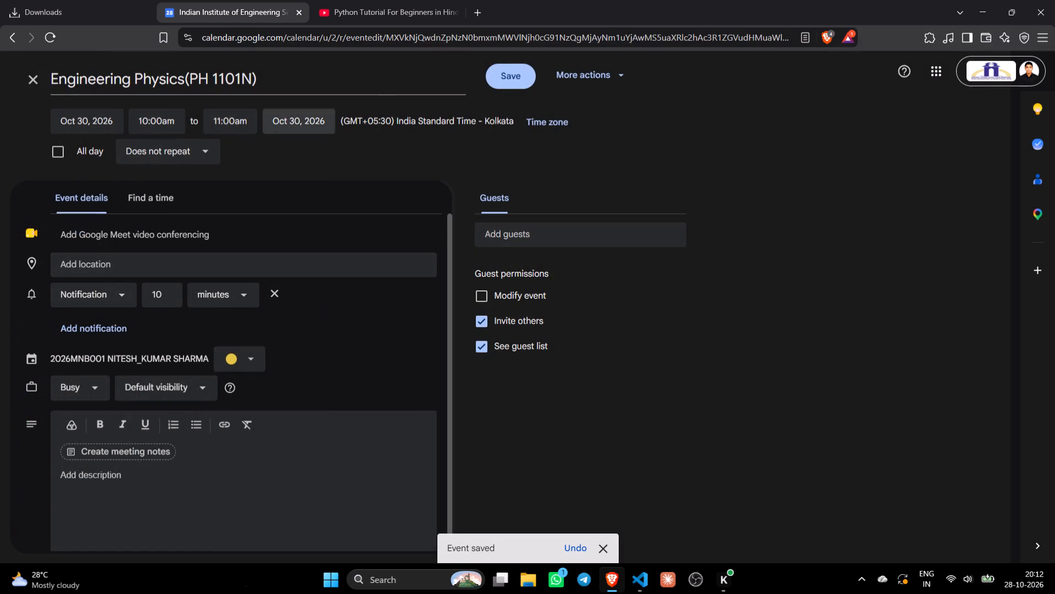
pyautogui.click(234, 122)
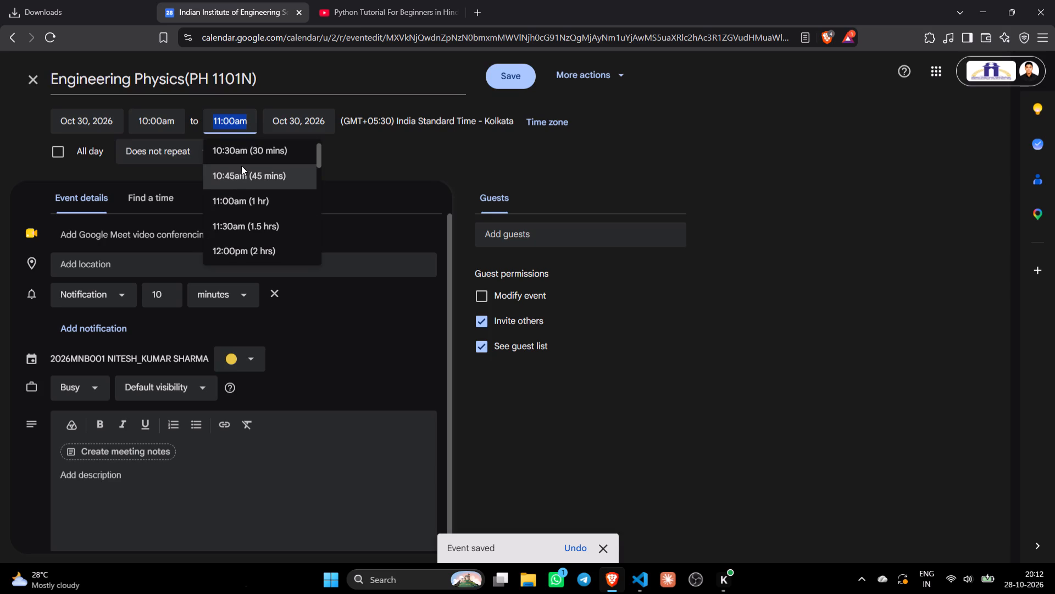
pyautogui.click(234, 126)
pyautogui.press('BackSpace')
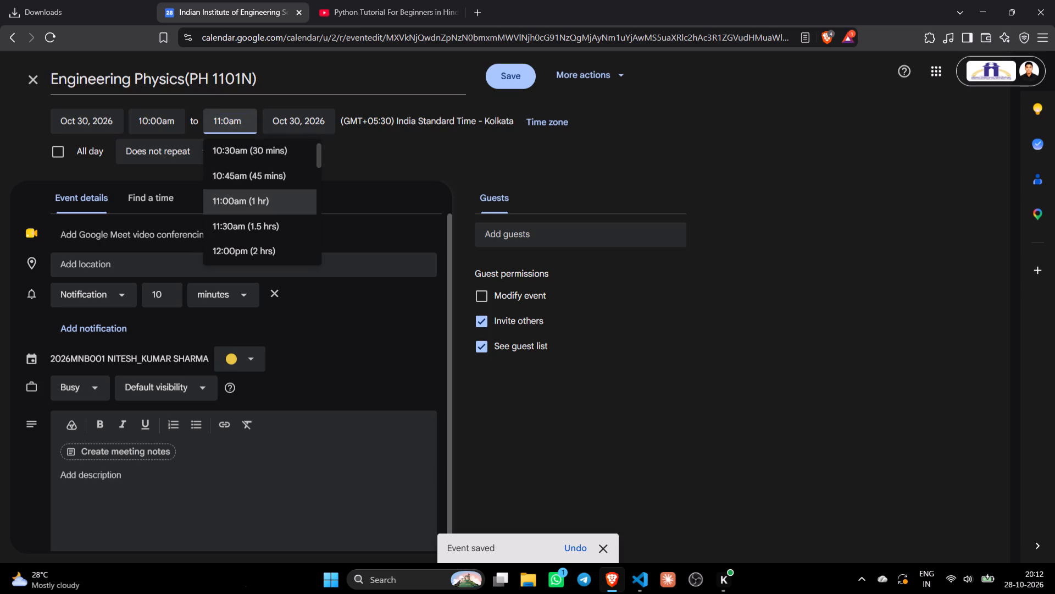
pyautogui.press('BackSpace')
pyautogui.press('BackSpace')
pyautogui.press('BackSpace')
pyautogui.press('BackSpace')
pyautogui.write('10')
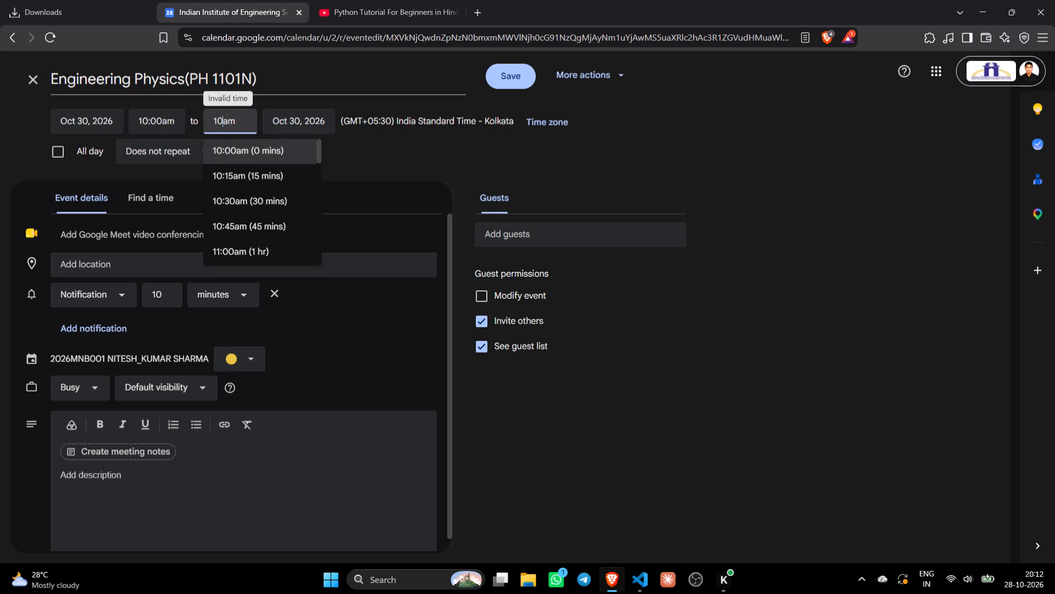
pyautogui.hotkey('shift', ':')
pyautogui.write('55')
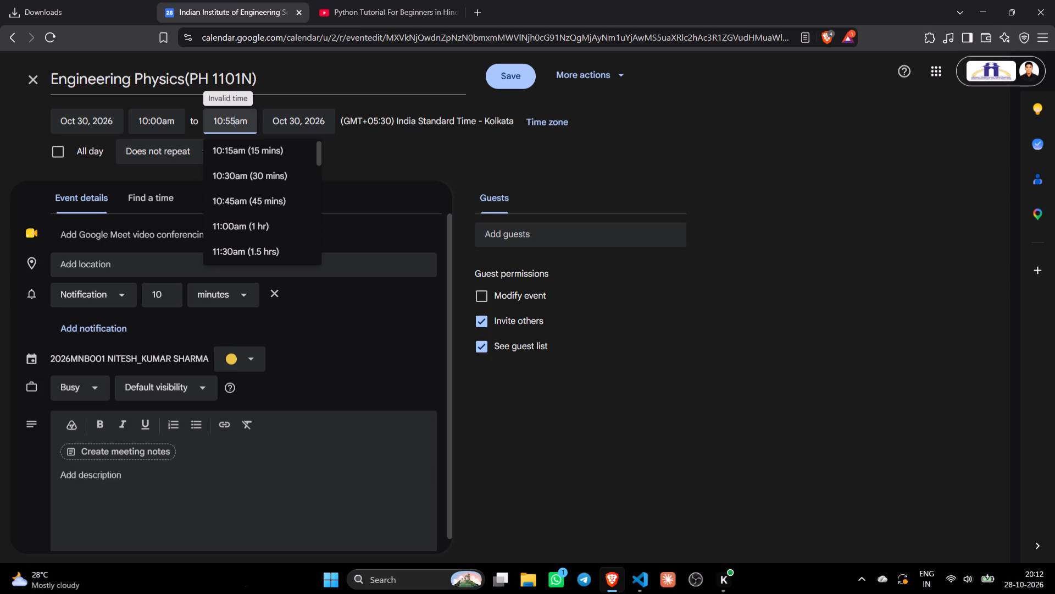
pyautogui.press('BackSpace')
pyautogui.press('0')
pyautogui.press('Right')
pyautogui.press('BackSpace')
pyautogui.press('p')
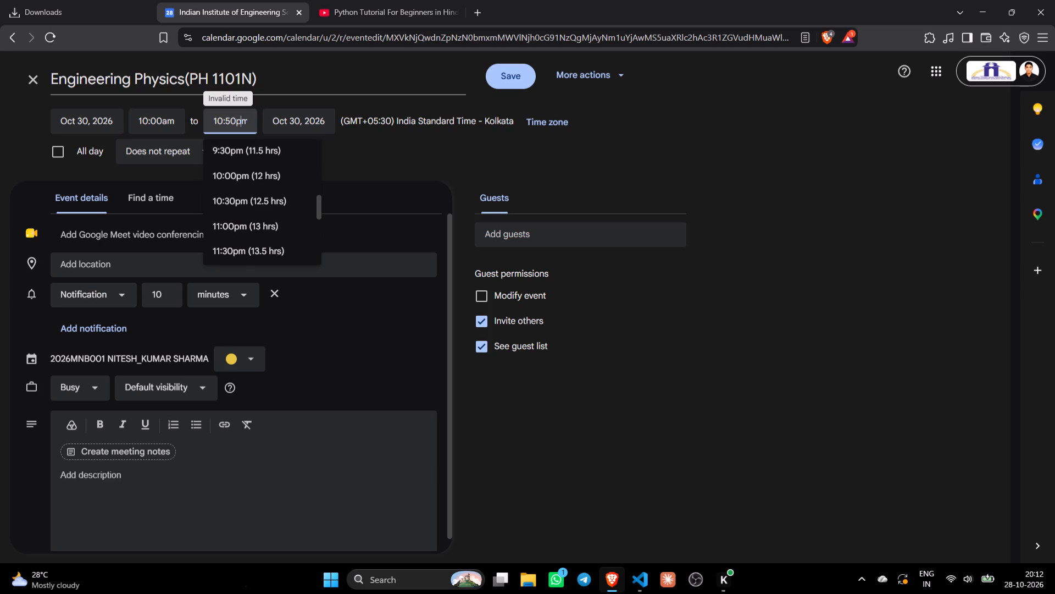
# Set the start time of Friday's Engineering Physics(PH 1101N) event to 9:55am.
pyautogui.click(156, 122)
pyautogui.press('BackSpace')
pyautogui.write('9:55')
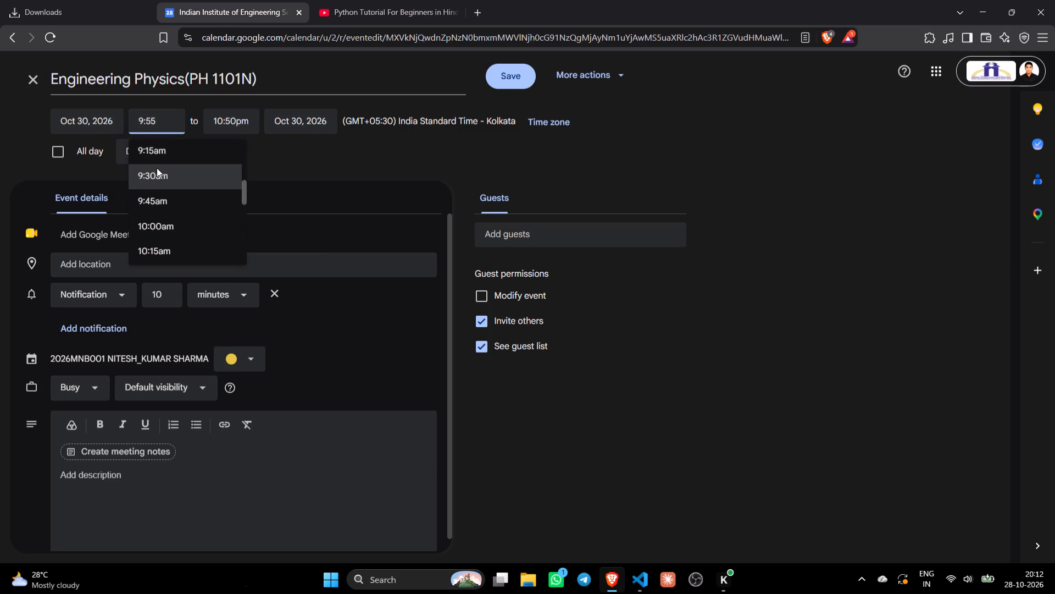
pyautogui.write('am')
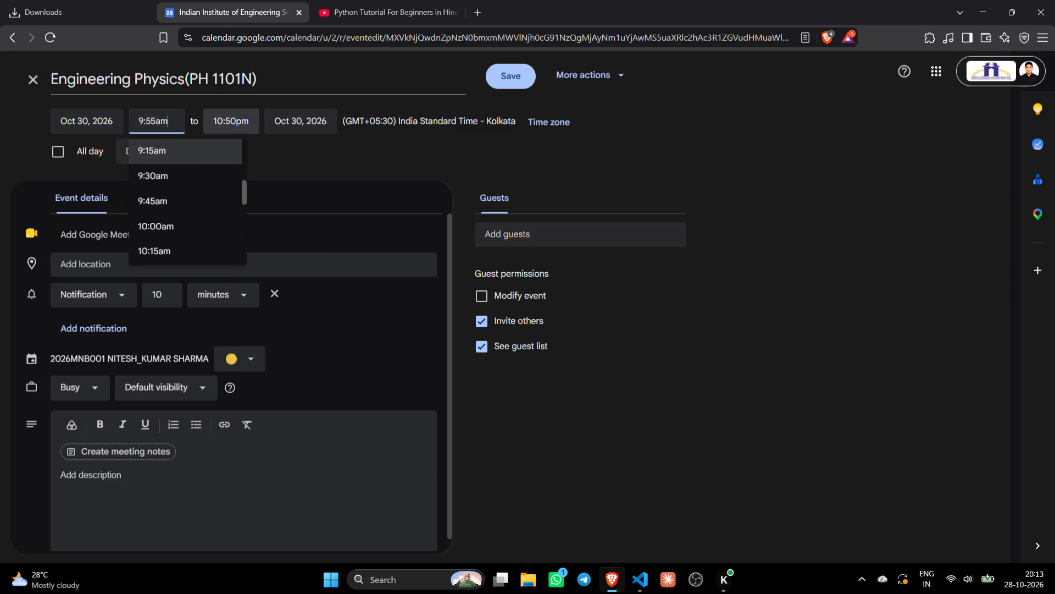